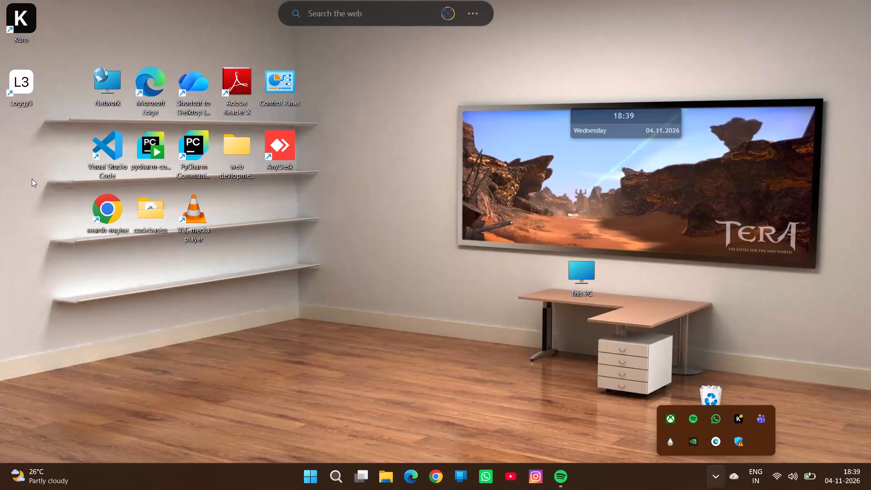
Open Google Chrome from the desktop and maximize its window.
{"action": "double_click", "coordinate": [102, 215]}
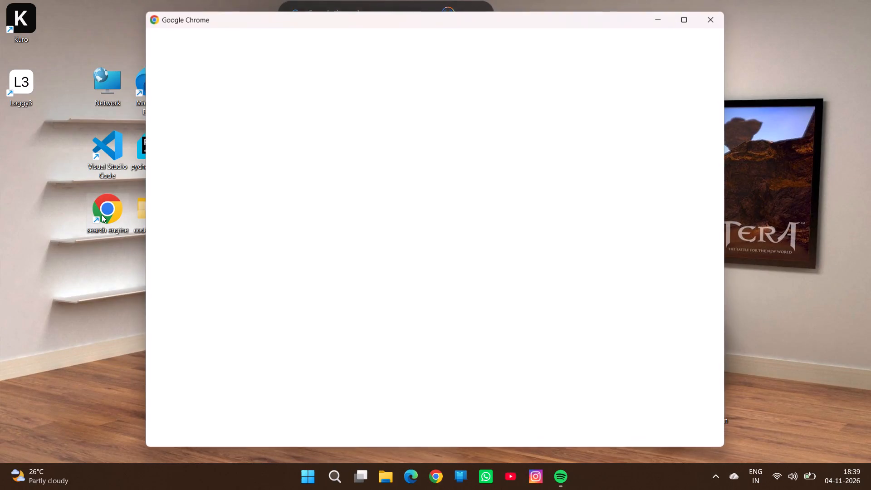
{"action": "left_click", "coordinate": [453, 283]}
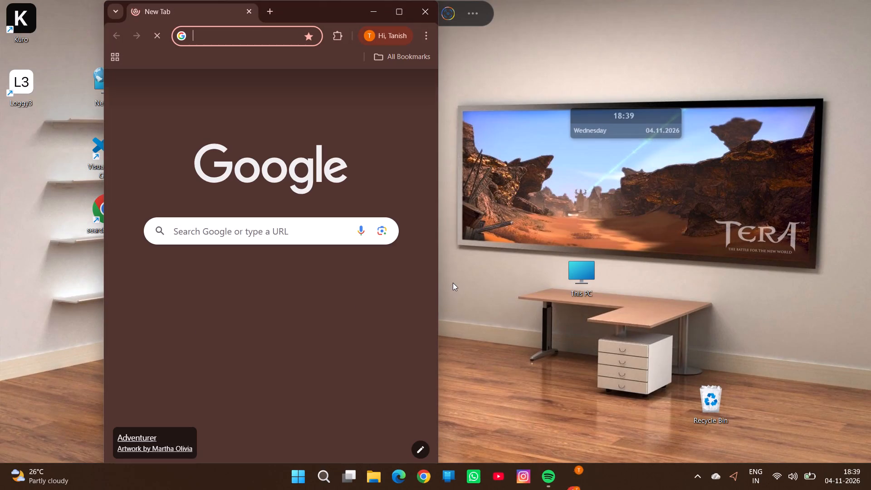
{"action": "left_click", "coordinate": [400, 9]}
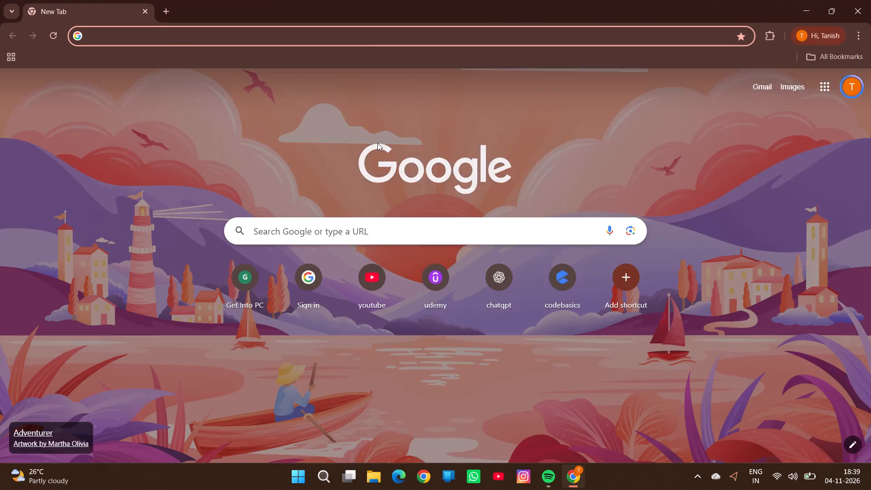
Search the web for canva, open the Canva login result and dismiss the welcome pop-up.
{"action": "left_click", "coordinate": [329, 234]}
{"action": "type", "text": "canva"}
{"action": "key", "text": "Return"}
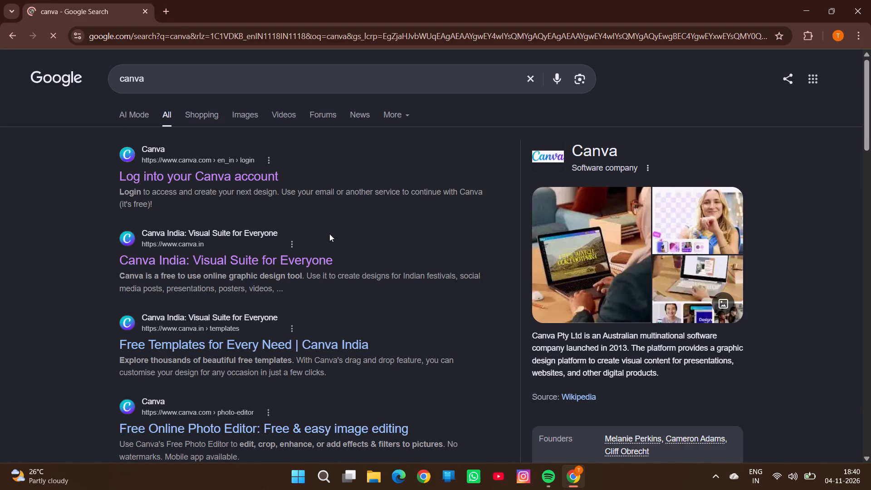
{"action": "left_click", "coordinate": [229, 171]}
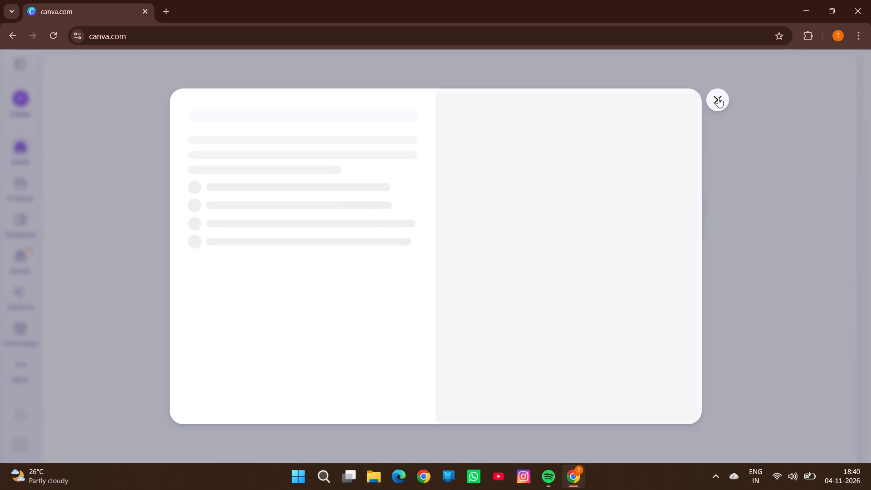
{"action": "left_click", "coordinate": [719, 97]}
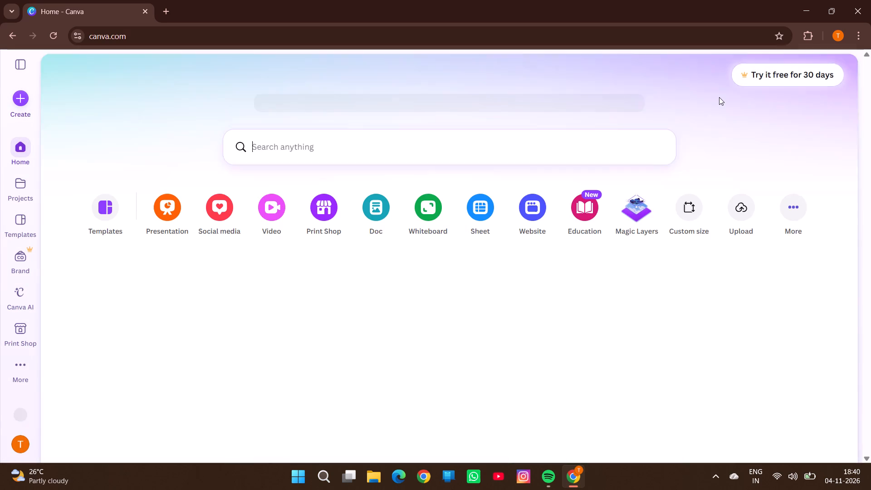
Open the Education section from the Canva home page and look through the Learn Grid's quiz activities and subjects.
{"action": "scroll", "coordinate": [339, 304], "scroll_direction": "down", "scroll_amount": 1}
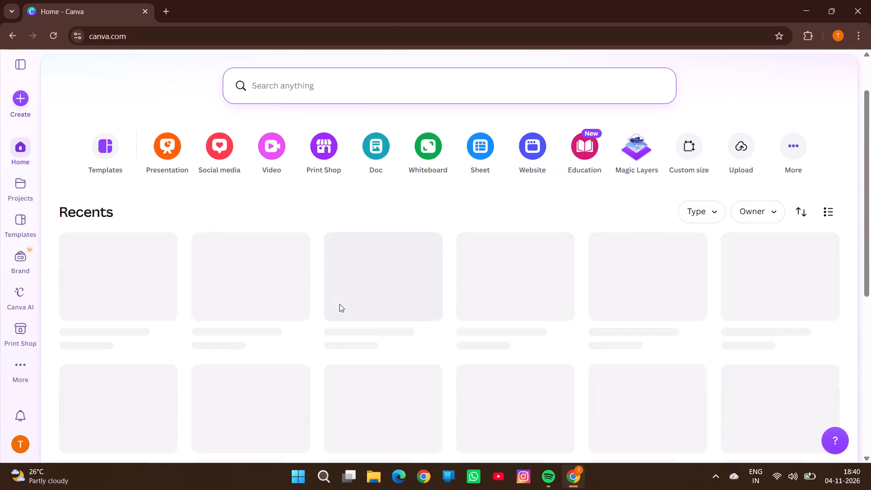
{"action": "scroll", "coordinate": [339, 304], "scroll_direction": "down", "scroll_amount": 4}
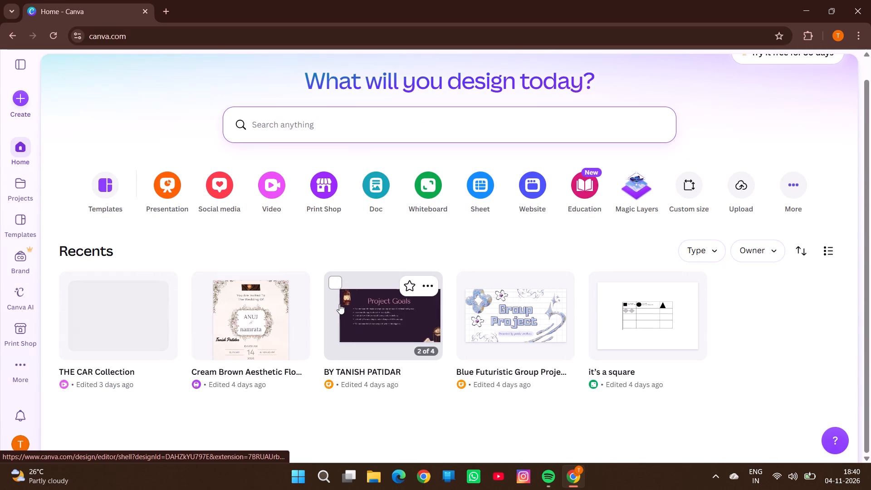
{"action": "scroll", "coordinate": [339, 304], "scroll_direction": "down", "scroll_amount": 3}
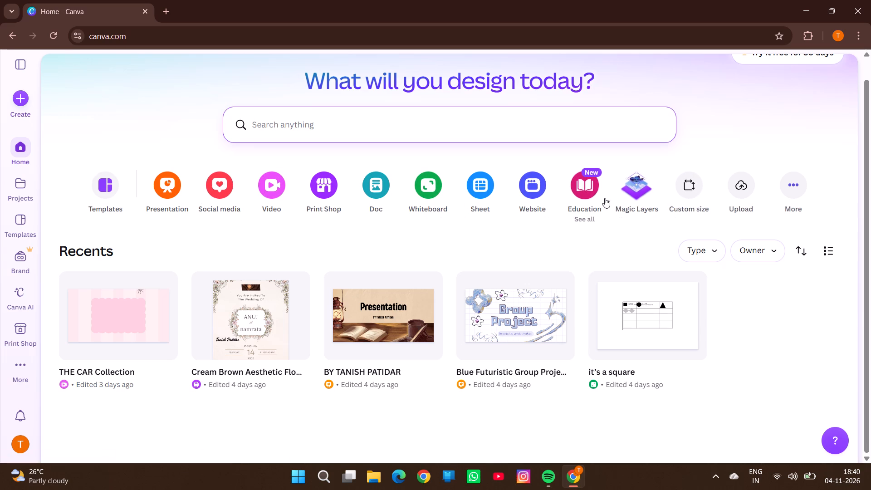
{"action": "left_click", "coordinate": [578, 195]}
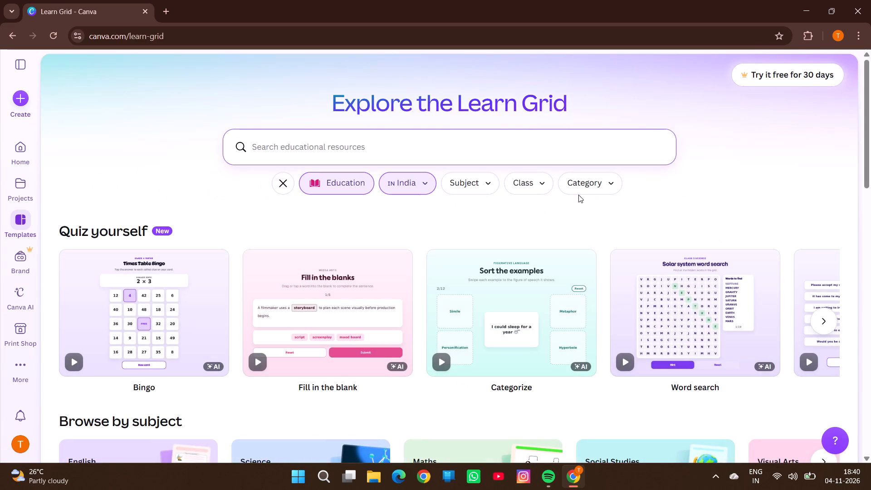
{"action": "scroll", "coordinate": [159, 322], "scroll_direction": "down", "scroll_amount": 1}
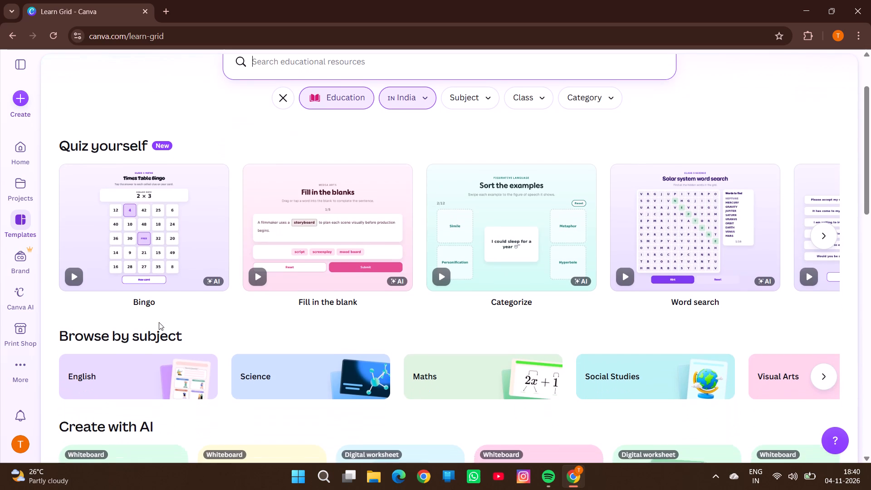
{"action": "scroll", "coordinate": [159, 322], "scroll_direction": "down", "scroll_amount": 1}
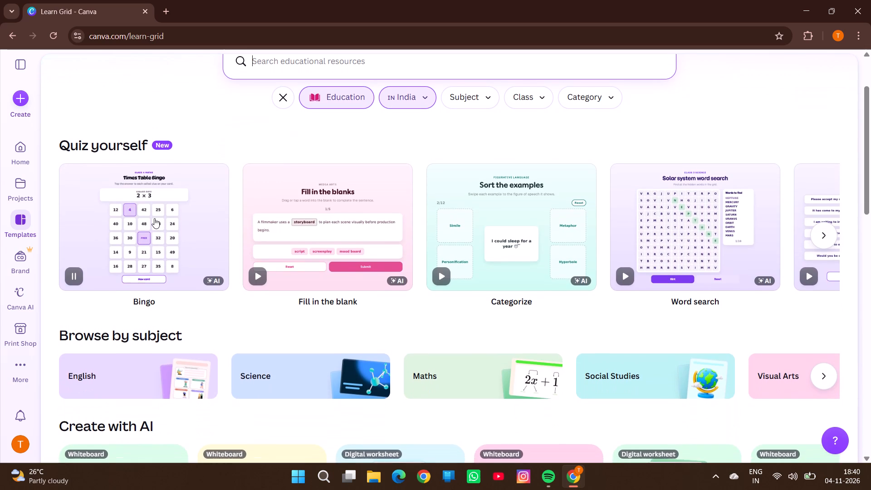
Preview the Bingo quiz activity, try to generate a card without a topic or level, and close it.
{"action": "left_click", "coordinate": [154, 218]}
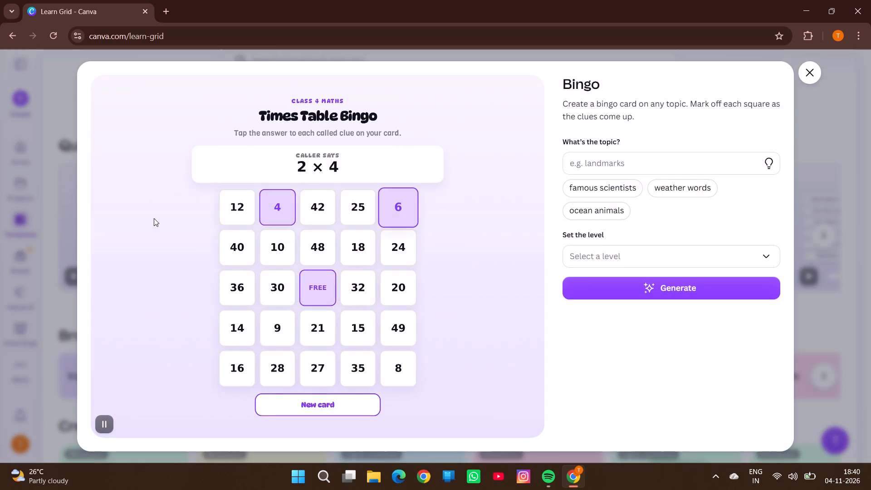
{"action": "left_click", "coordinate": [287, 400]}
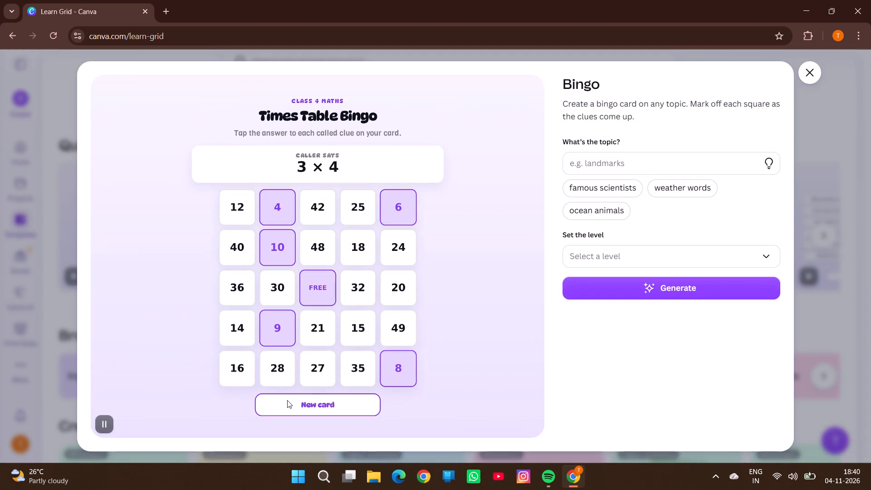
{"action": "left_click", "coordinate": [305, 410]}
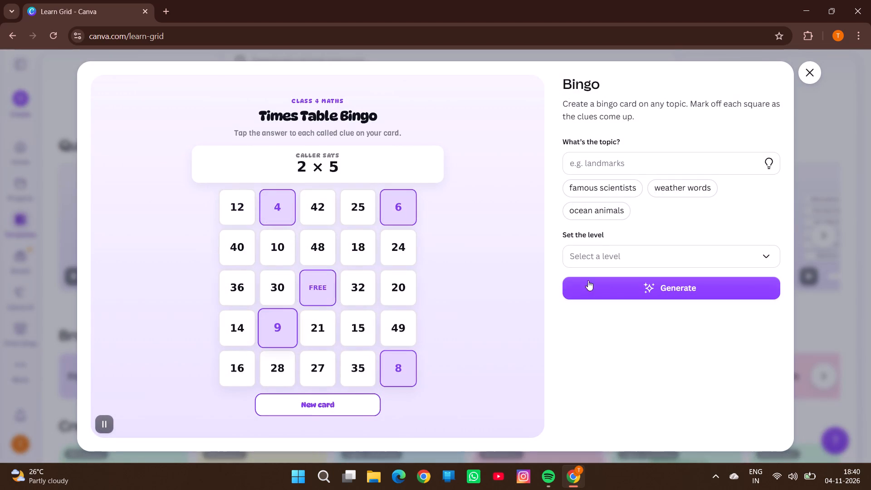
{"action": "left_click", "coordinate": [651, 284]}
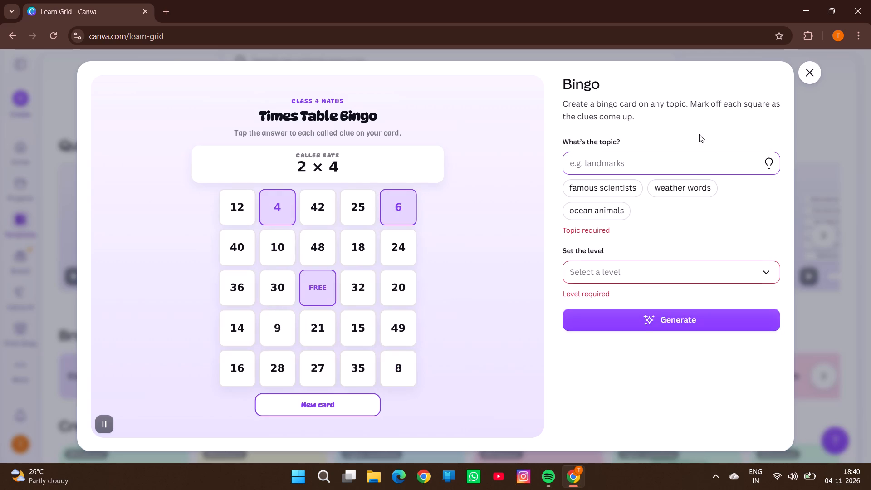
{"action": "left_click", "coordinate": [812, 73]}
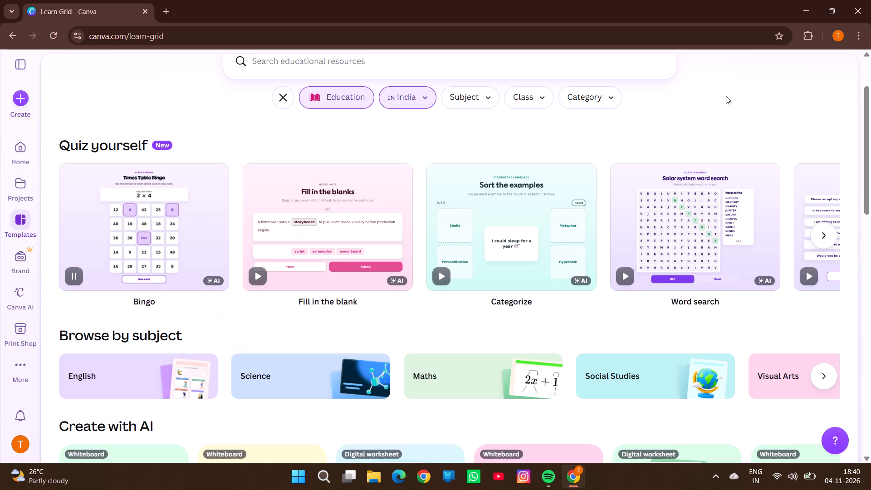
Preview the Categorize quiz activity and close it.
{"action": "left_click", "coordinate": [516, 211]}
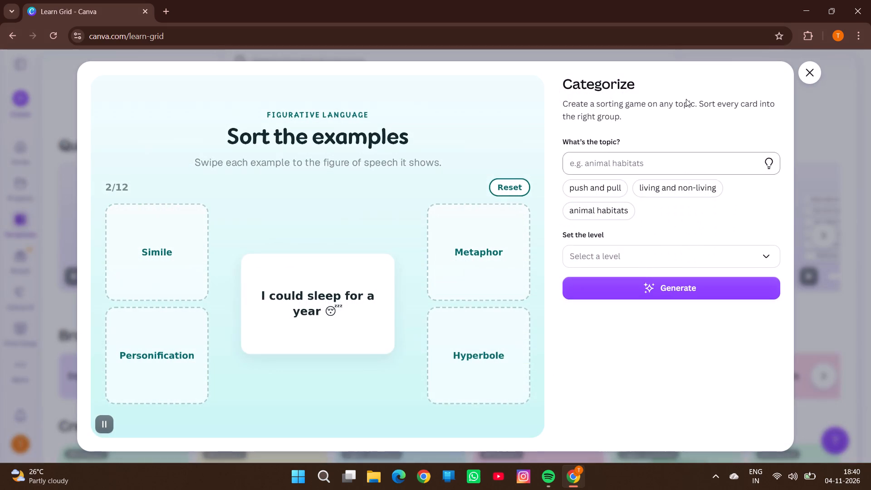
{"action": "left_click", "coordinate": [807, 78]}
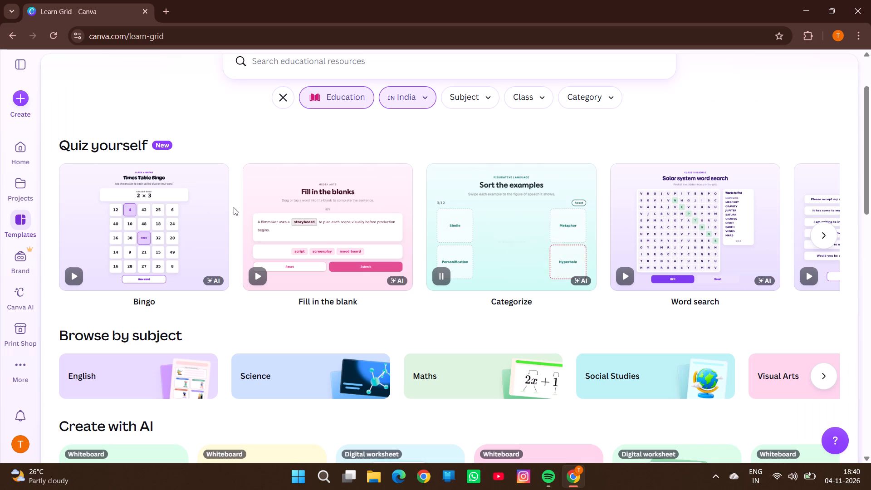
Create a new blank Presentation (16:9) design.
{"action": "left_click", "coordinate": [21, 104]}
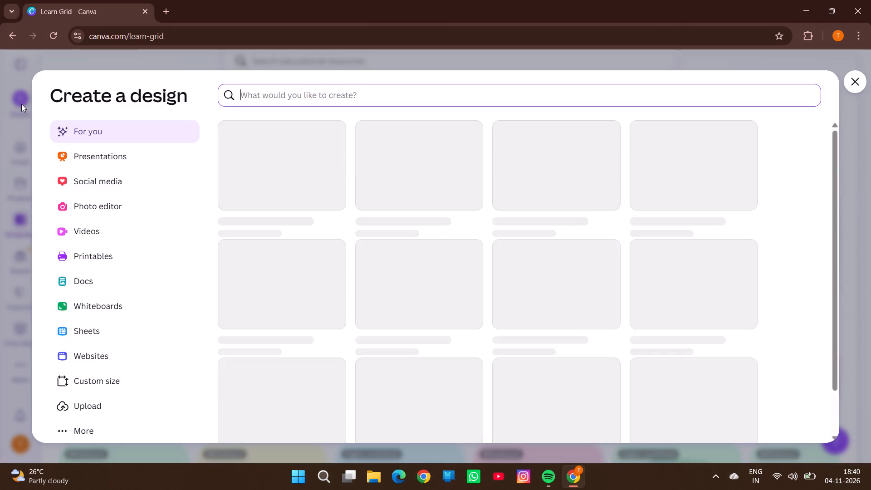
{"action": "left_click", "coordinate": [128, 155]}
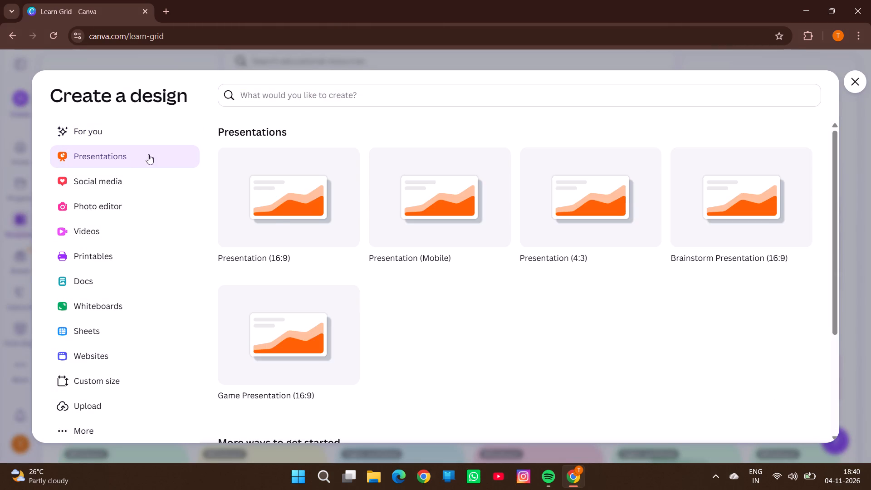
{"action": "left_click", "coordinate": [276, 217]}
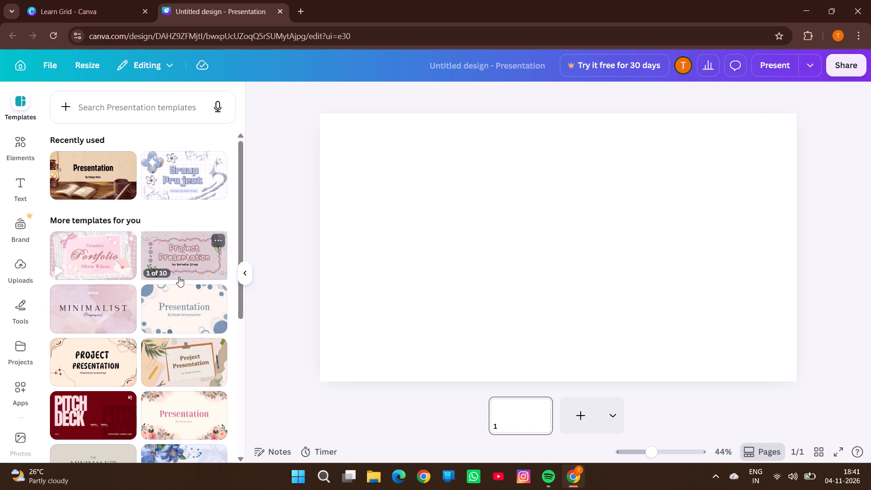
Apply the Nature cover page of the Green and Yellow Typographic Aesthetic Nature Presentation template to page 1.
{"action": "scroll", "coordinate": [179, 277], "scroll_direction": "down", "scroll_amount": 2}
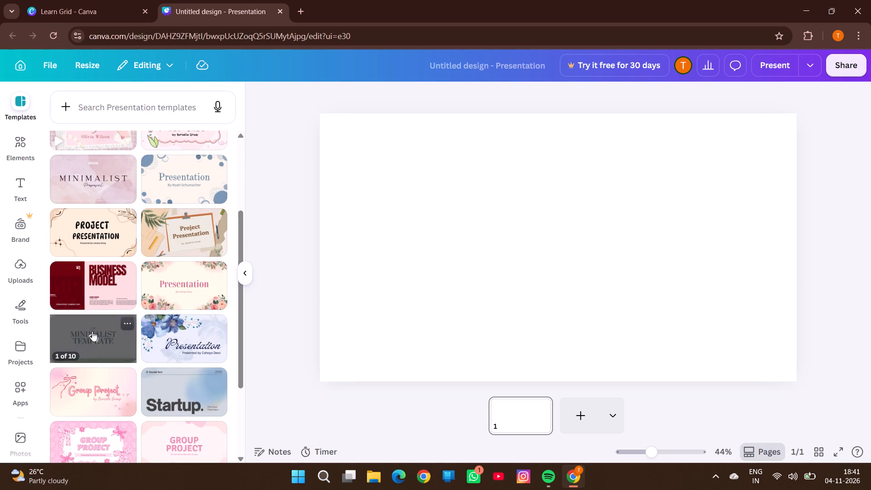
{"action": "scroll", "coordinate": [184, 359], "scroll_direction": "down", "scroll_amount": 5}
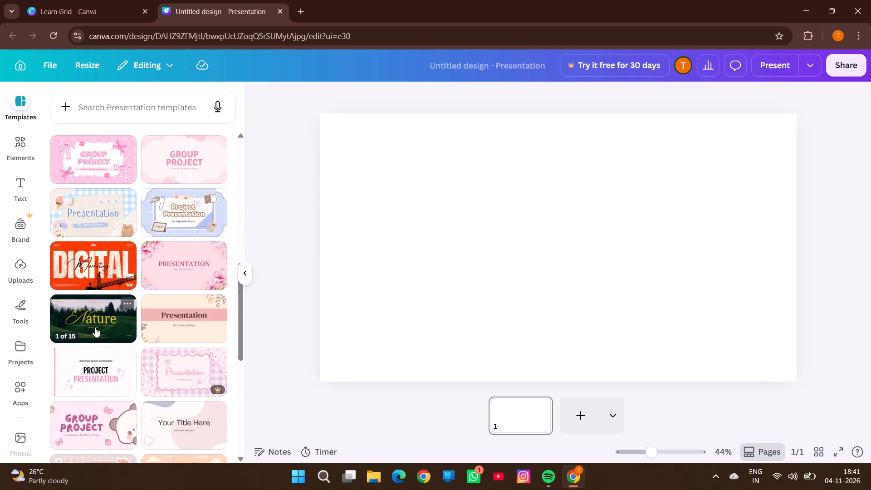
{"action": "left_click", "coordinate": [95, 327]}
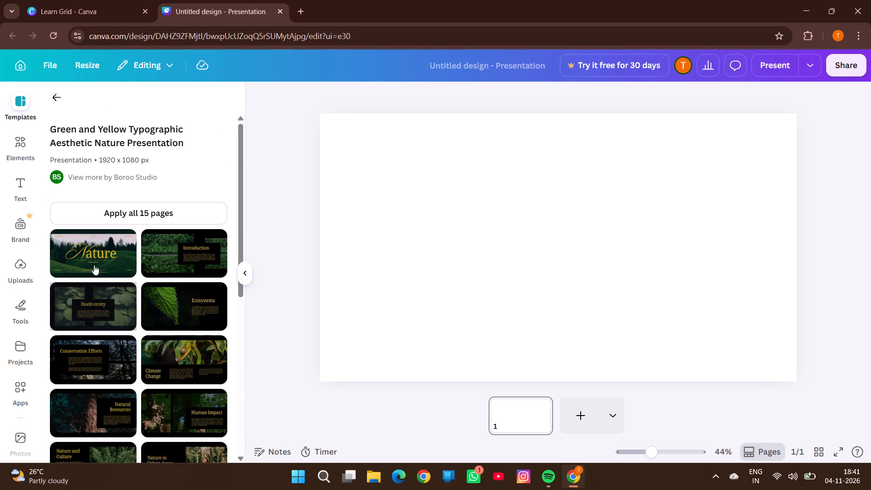
{"action": "left_click", "coordinate": [95, 259]}
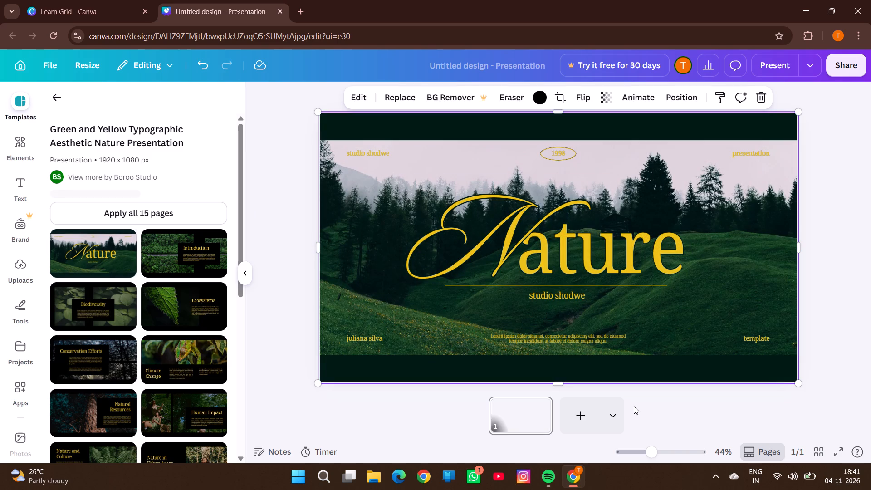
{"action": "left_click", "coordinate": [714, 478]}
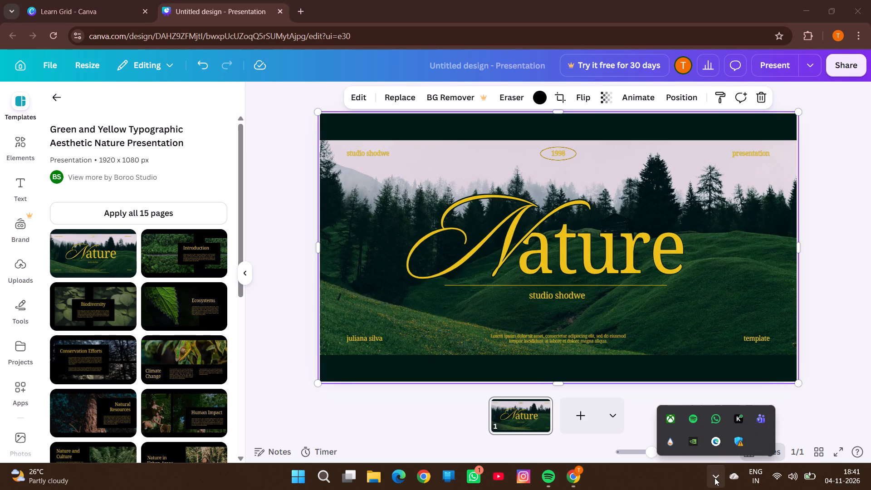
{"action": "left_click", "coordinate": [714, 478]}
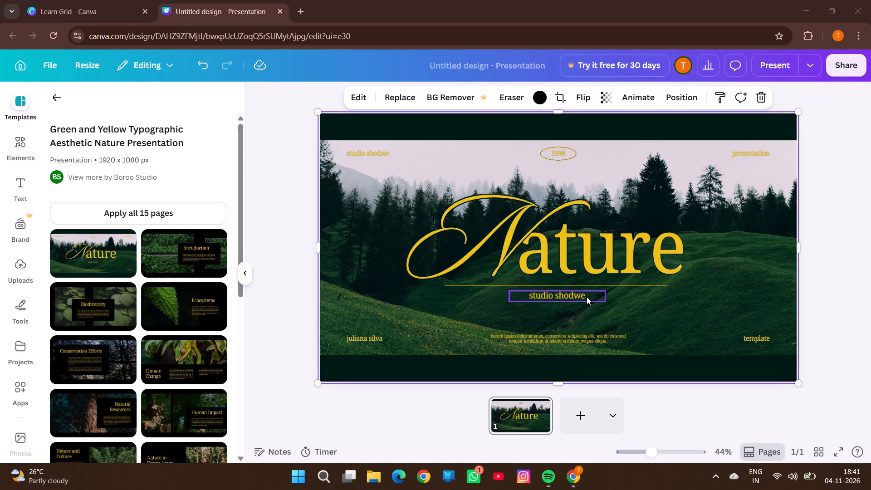
Replace the year in the oval at the top of the Nature cover with 2026.
{"action": "double_click", "coordinate": [563, 153]}
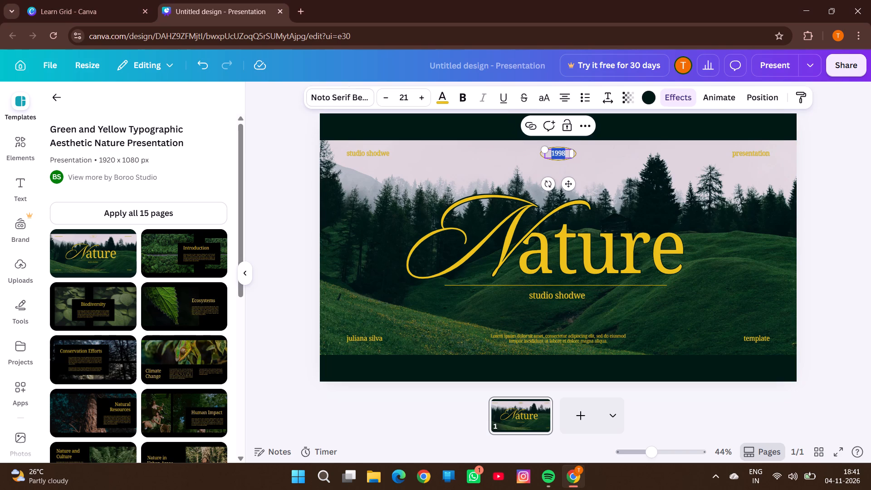
{"action": "key", "text": "BackSpace"}
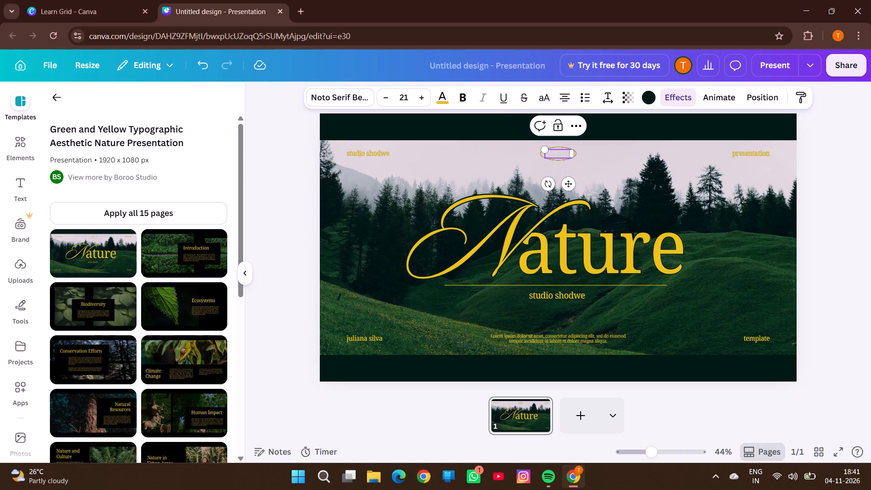
{"action": "type", "text": "202"}
{"action": "key", "text": "6"}
{"action": "left_click", "coordinate": [597, 167]}
{"action": "left_click", "coordinate": [608, 152]}
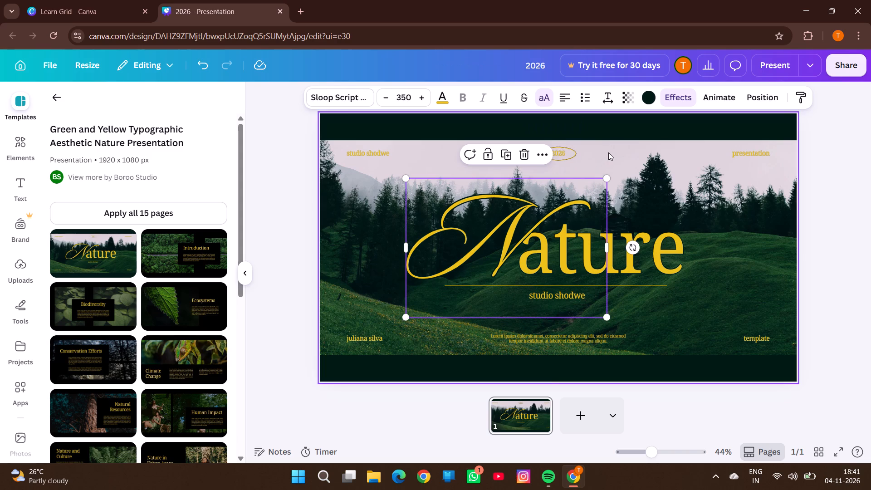
Replace the studio name in the upper-left corner of the Nature cover with "Patidar Studio".
{"action": "double_click", "coordinate": [374, 153]}
{"action": "left_click", "coordinate": [374, 153]}
{"action": "double_click", "coordinate": [374, 153]}
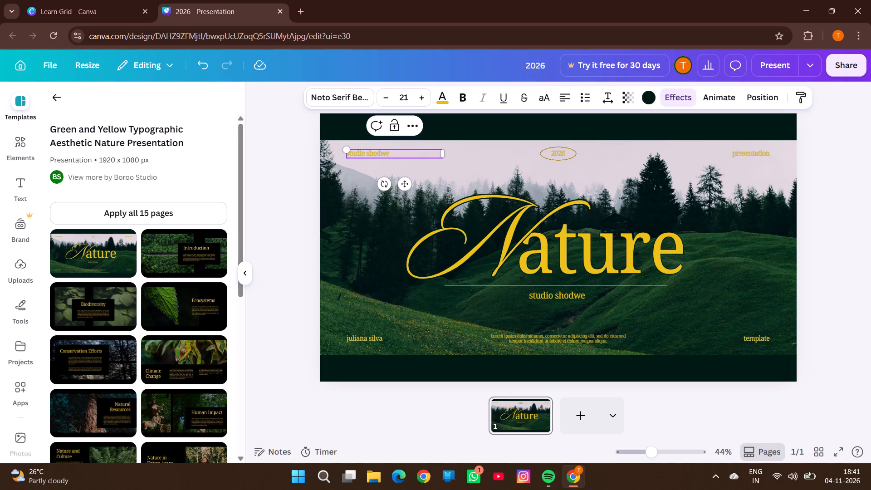
{"action": "double_click", "coordinate": [356, 154]}
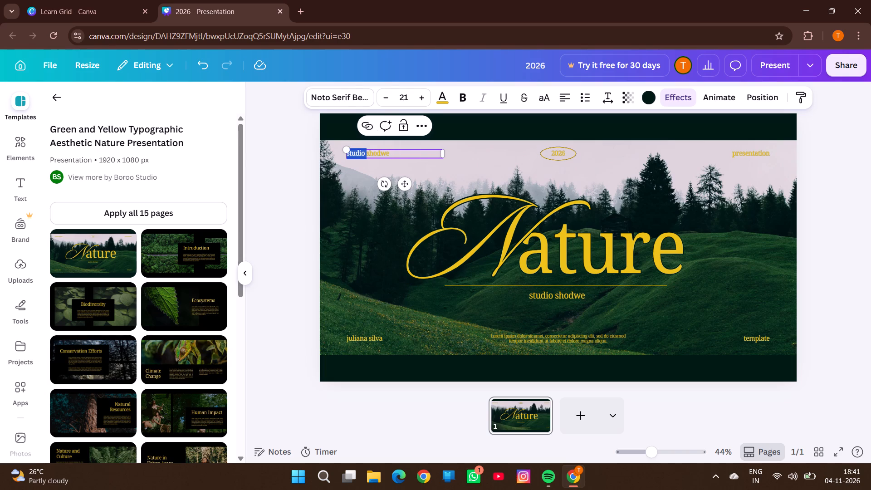
{"action": "left_click", "coordinate": [398, 152]}
{"action": "triple_click", "coordinate": [382, 152]}
{"action": "key", "text": "BackSpace"}
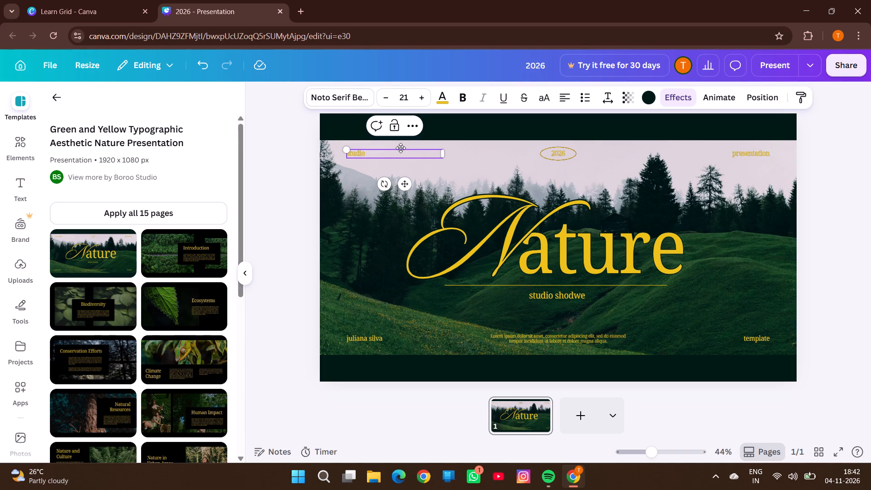
{"action": "key", "text": "BackSpace"}
{"action": "key", "text": "BackSpace"}
{"action": "key", "text": "BackSpace"}
{"action": "key", "text": "BackSpace"}
{"action": "key", "text": "BackSpace"}
{"action": "key", "text": "BackSpace"}
{"action": "key", "text": "BackSpace"}
{"action": "key", "text": "a"}
{"action": "type", "text": "tidar"}
{"action": "key", "text": "space"}
{"action": "type", "text": "tudio"}
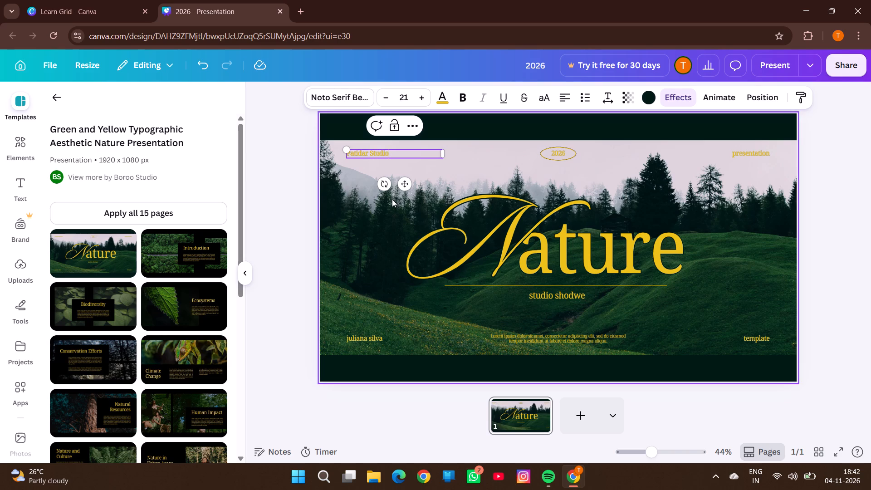
Replace the placeholder person's name in the lower-left corner of the cover with the presenter's name.
{"action": "double_click", "coordinate": [376, 336]}
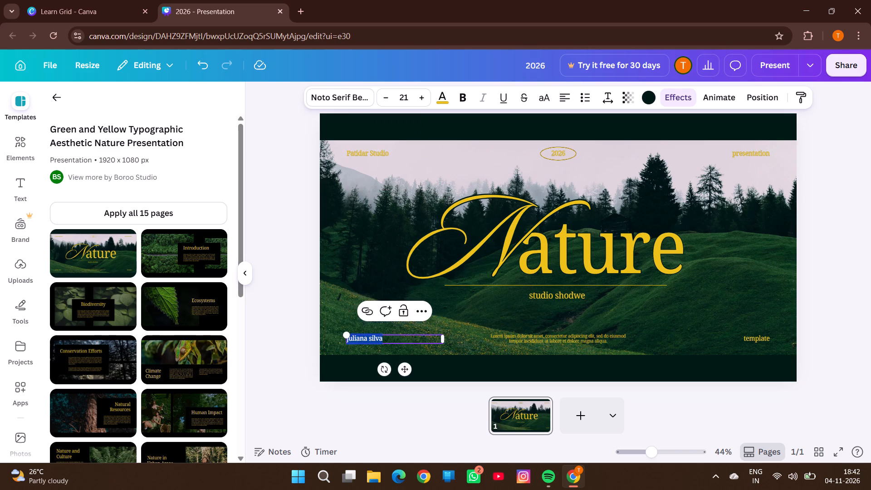
{"action": "key", "text": "BackSpace"}
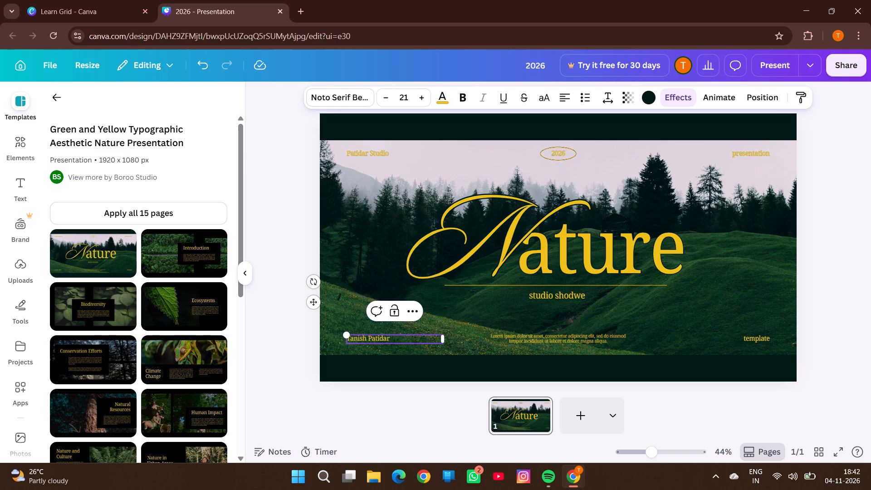
Replace the lorem ipsum text at the bottom of the cover with the quote "LIVE IN THE SUNSHINE,SWIM THE SEA,DRINK THE WILD AIR.".
{"action": "double_click", "coordinate": [513, 338]}
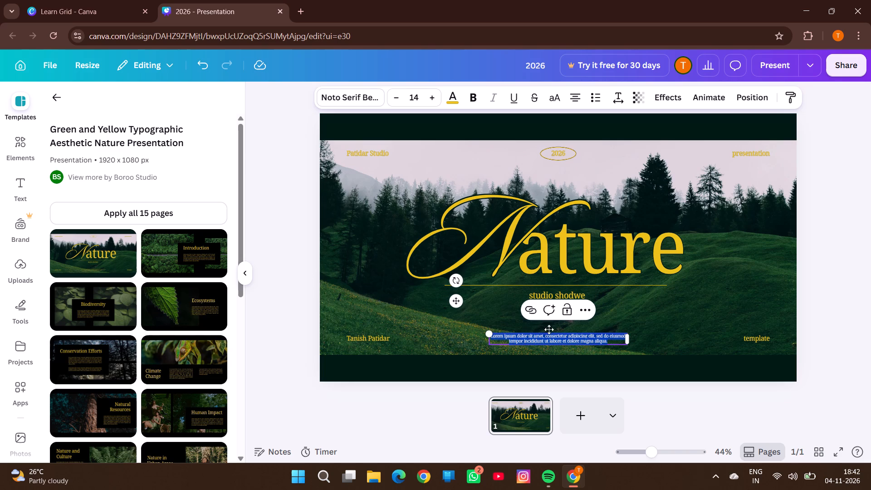
{"action": "key", "text": "BackSpace"}
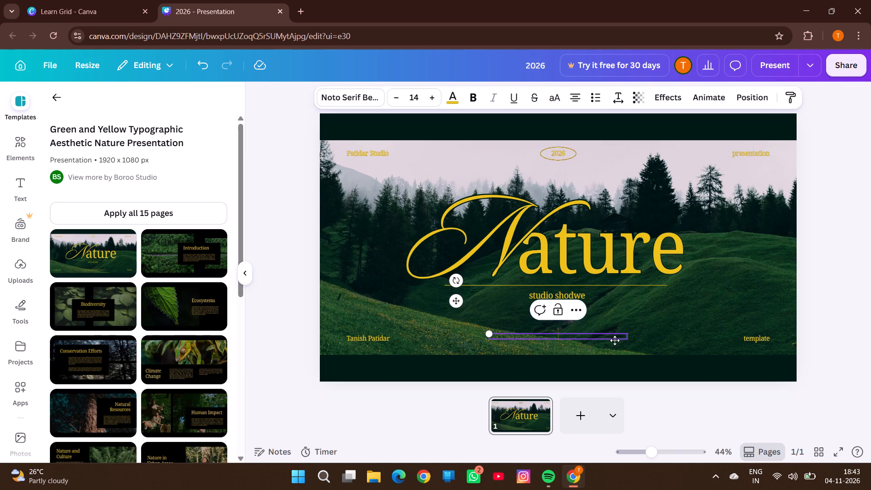
{"action": "scroll", "coordinate": [593, 335], "scroll_direction": "down", "scroll_amount": 2}
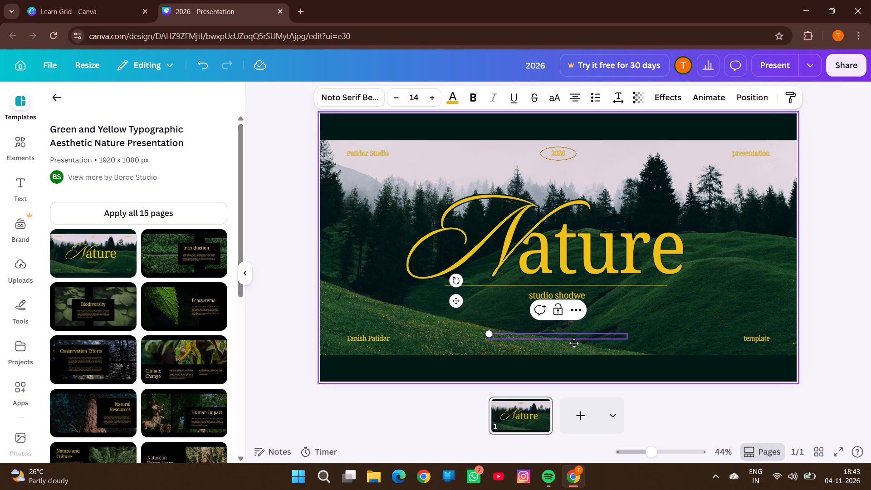
{"action": "left_click", "coordinate": [568, 339]}
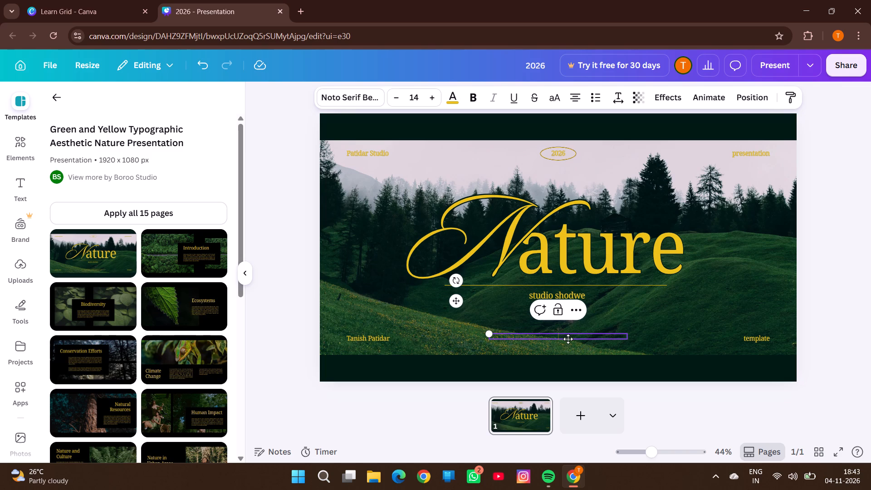
{"action": "key", "text": "shift+quotedbl"}
{"action": "key", "text": "shift+quotedbl"}
{"action": "key", "text": "Left"}
{"action": "type", "text": "IN"}
{"action": "key", "text": "space"}
{"action": "type", "text": "THE SUNSHINE"}
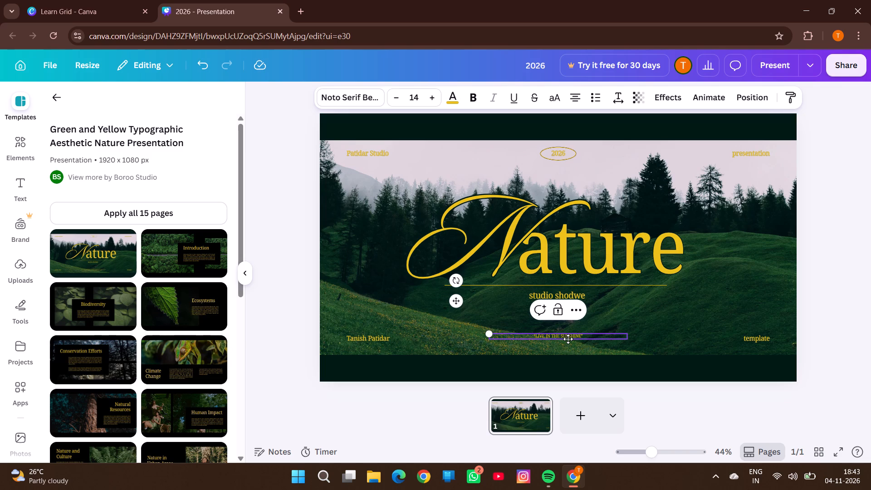
{"action": "type", "text": ",W"}
{"action": "key", "text": "BackSpace"}
{"action": "key", "text": "s"}
{"action": "key", "text": "s"}
{"action": "key", "text": "BackSpace"}
{"action": "type", "text": "WIM THE SEA"}
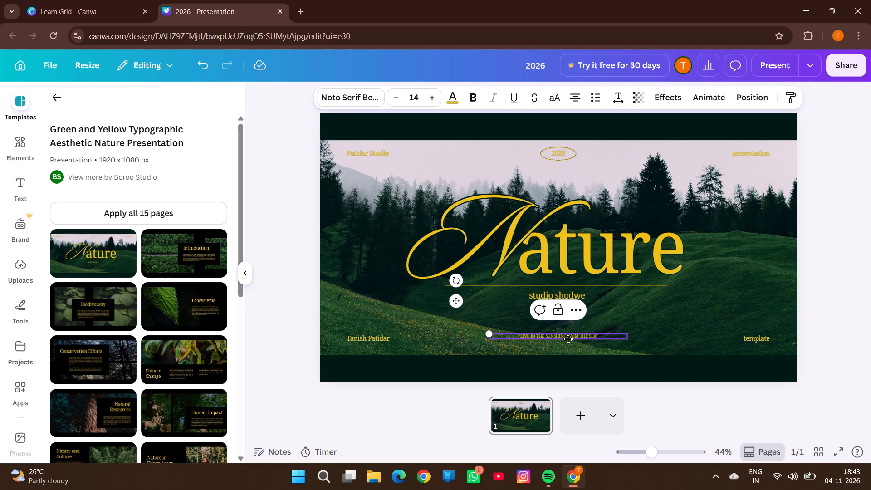
{"action": "key", "text": "comma"}
{"action": "type", "text": "DRINK THE WID"}
{"action": "key", "text": "BackSpace"}
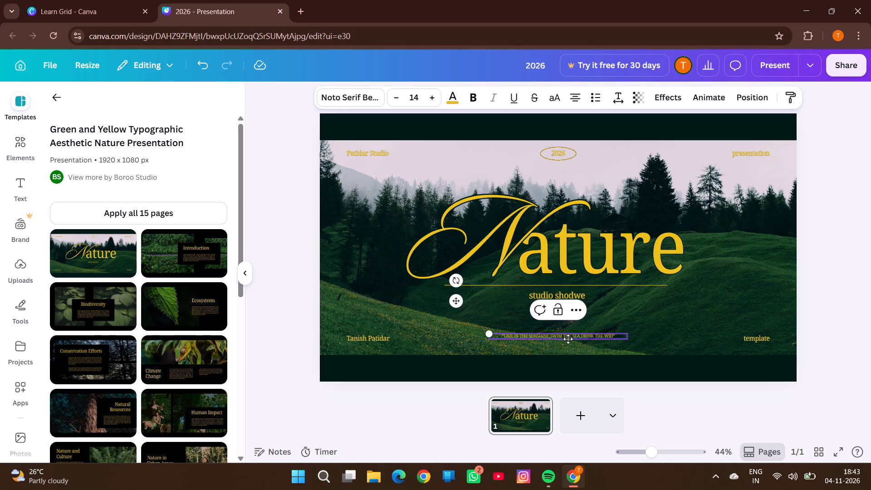
{"action": "type", "text": "LD AIR"}
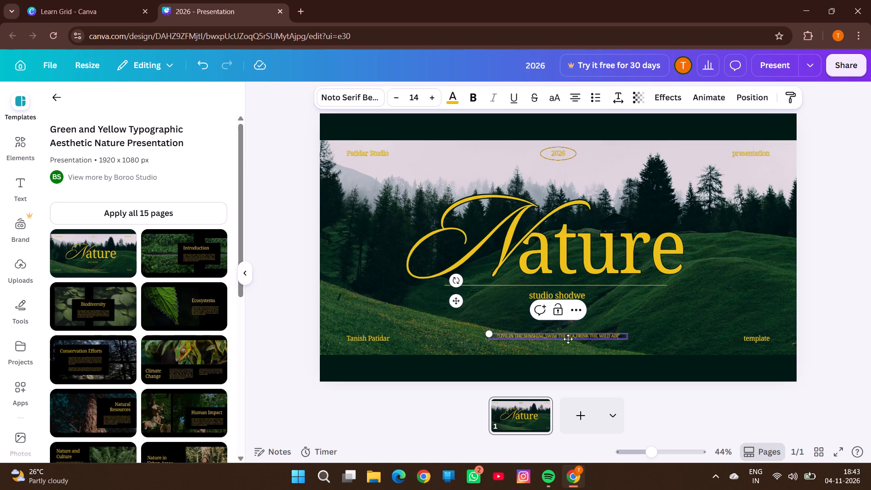
{"action": "key", "text": "period"}
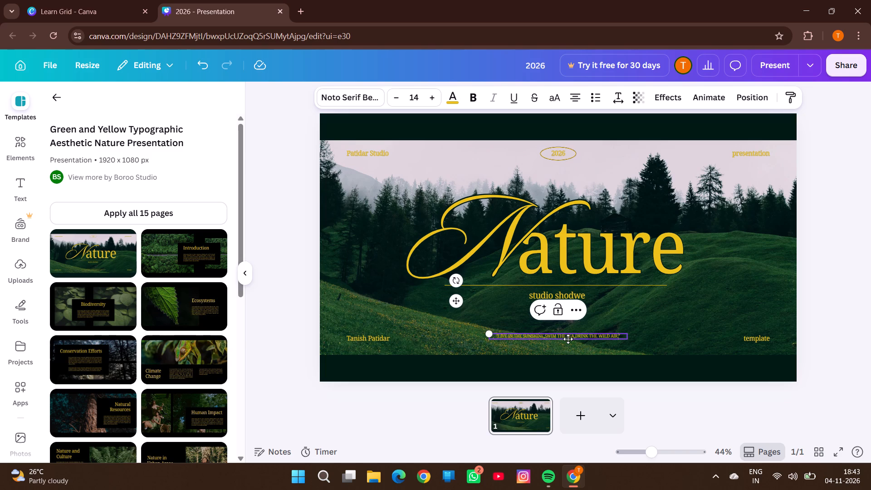
Increase the font size of the whole quote at the bottom of the cover to 18.
{"action": "double_click", "coordinate": [598, 337]}
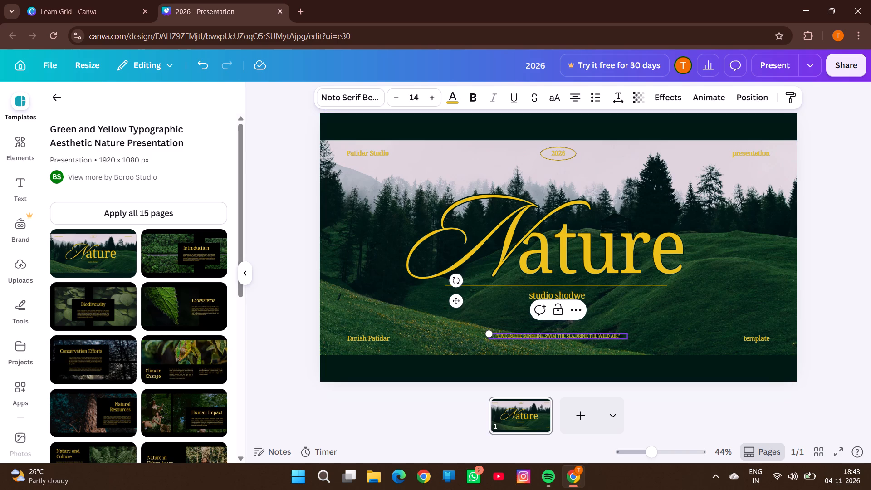
{"action": "triple_click", "coordinate": [598, 337]}
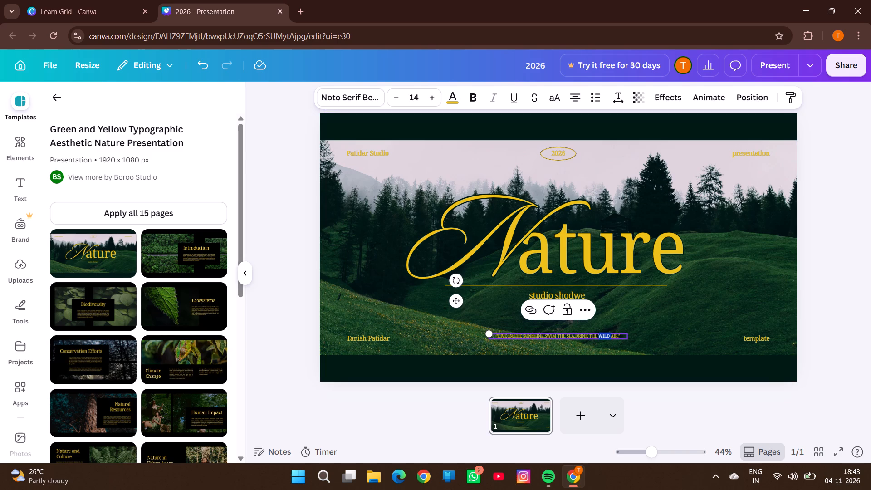
{"action": "left_click", "coordinate": [433, 97]}
{"action": "left_click", "coordinate": [433, 97]}
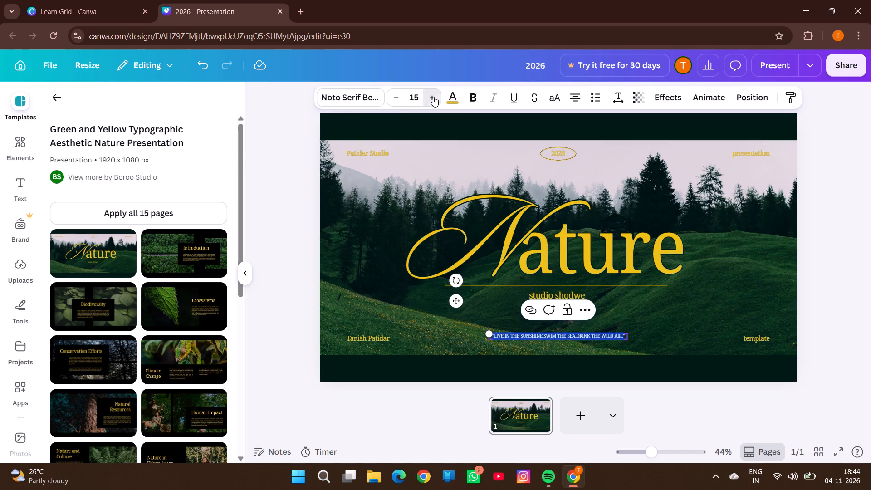
{"action": "left_click", "coordinate": [433, 97]}
{"action": "left_click", "coordinate": [433, 97]}
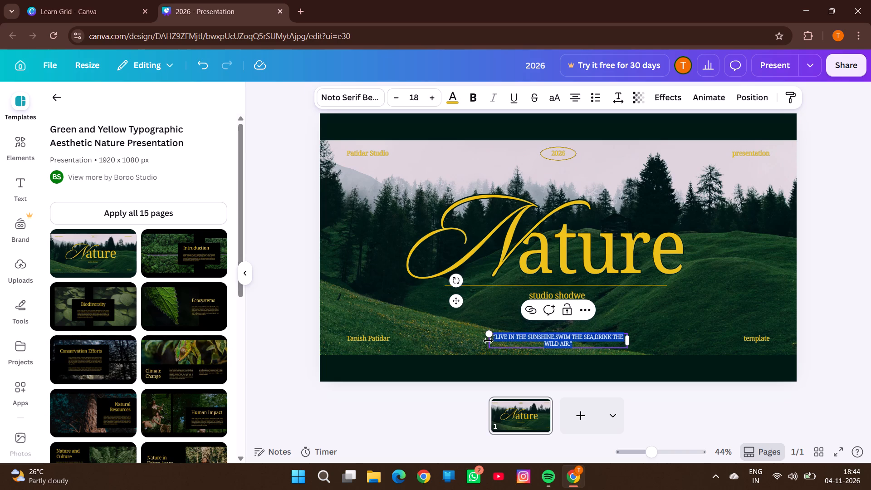
Widen the quote's text box on both sides so the quote fits on a single line near the cover's centre.
{"action": "left_click_drag", "start_coordinate": [488, 341], "coordinate": [445, 332]}
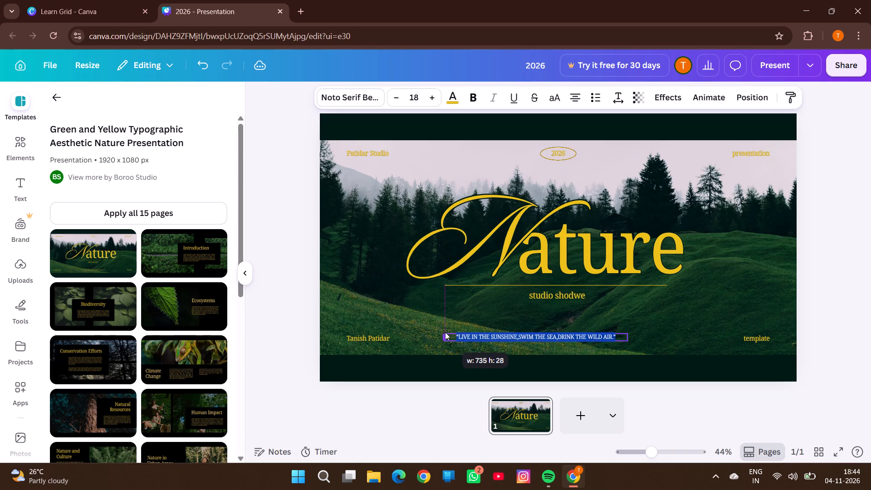
{"action": "left_click_drag", "start_coordinate": [445, 332], "coordinate": [458, 333]}
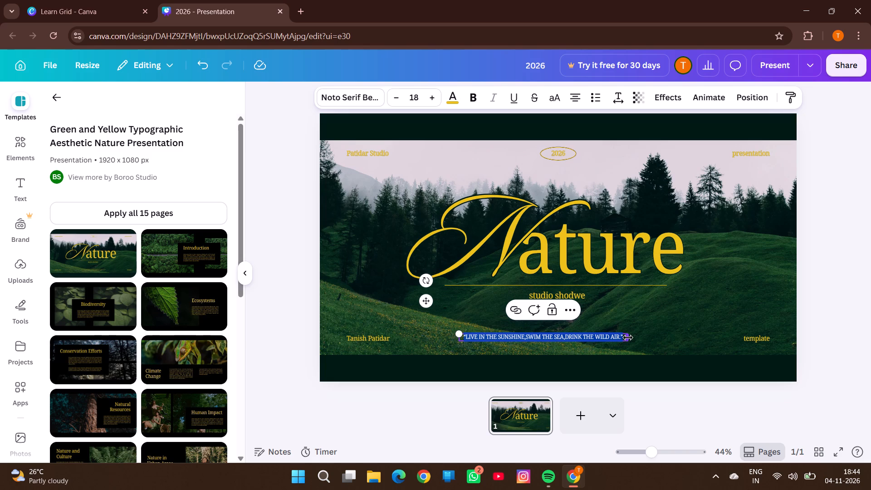
{"action": "left_click_drag", "start_coordinate": [628, 338], "coordinate": [639, 336]}
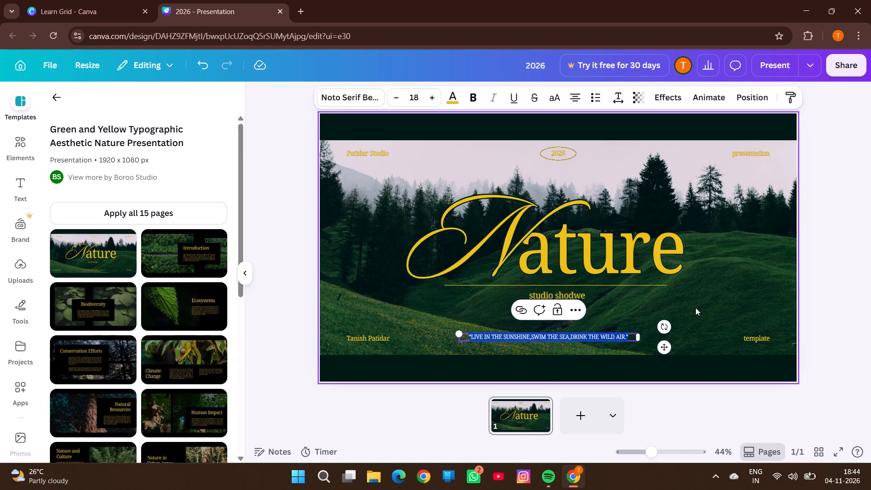
Add the template's Introduction page to the presentation as a new page after the cover.
{"action": "left_click", "coordinate": [695, 308]}
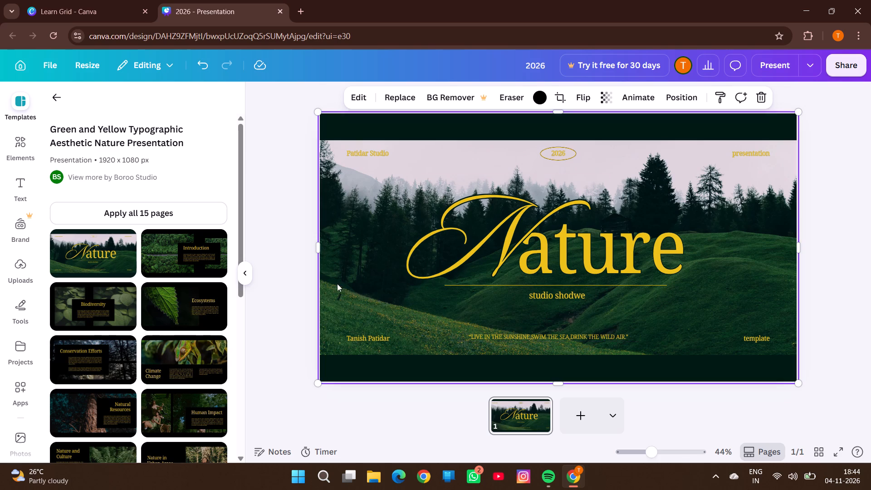
{"action": "left_click", "coordinate": [191, 254]}
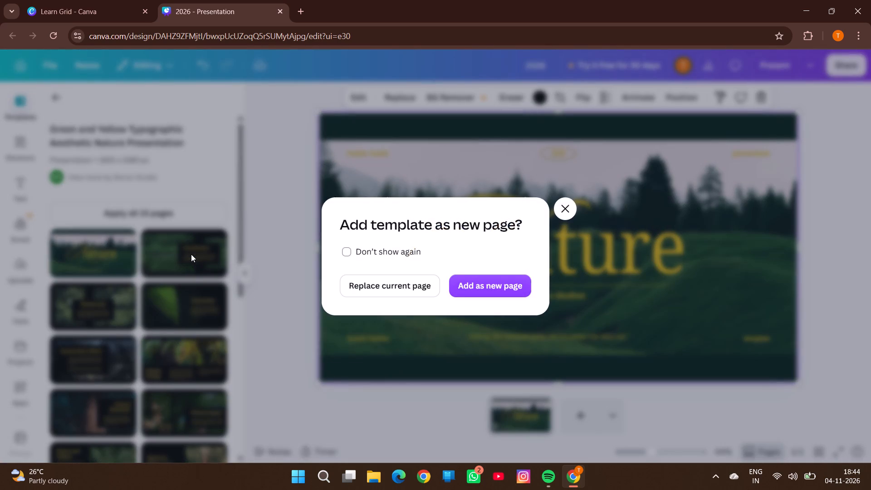
{"action": "left_click", "coordinate": [476, 278]}
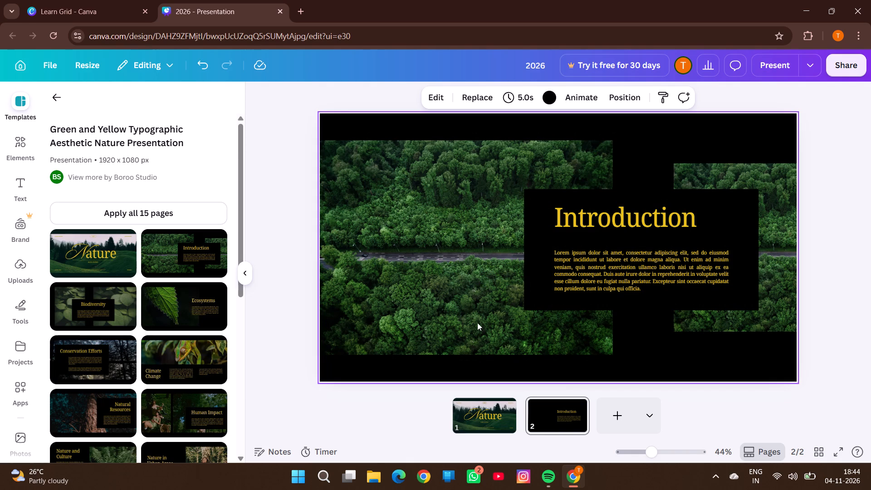
Switch to Spotify, play "Same Beef" from the Sidhu Moose Wala artist page, and return to the presentation.
{"action": "left_click", "coordinate": [548, 475]}
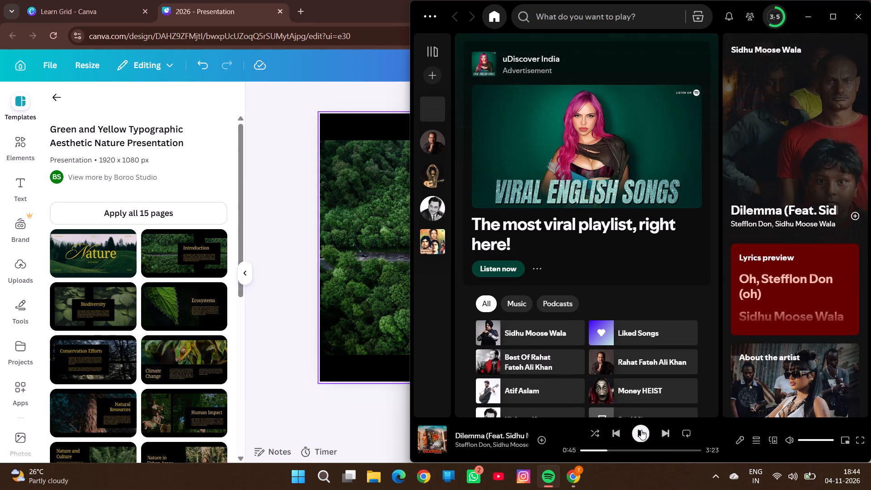
{"action": "left_click", "coordinate": [640, 430]}
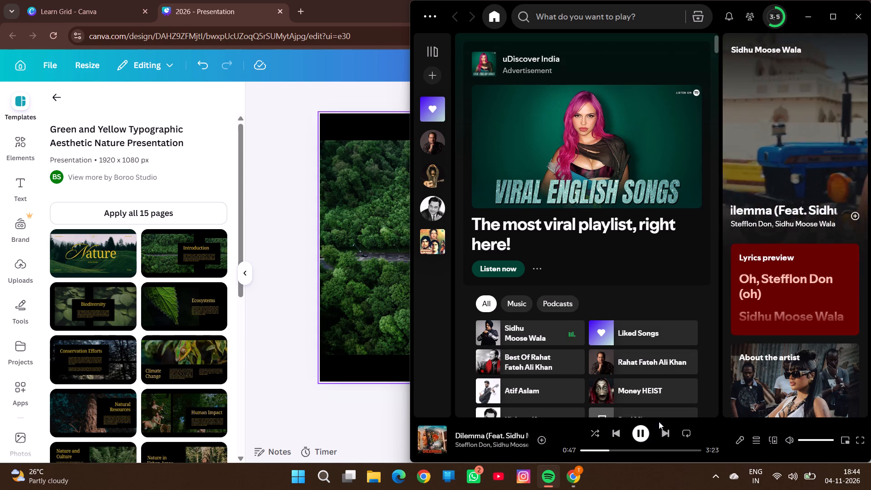
{"action": "left_click", "coordinate": [663, 433]}
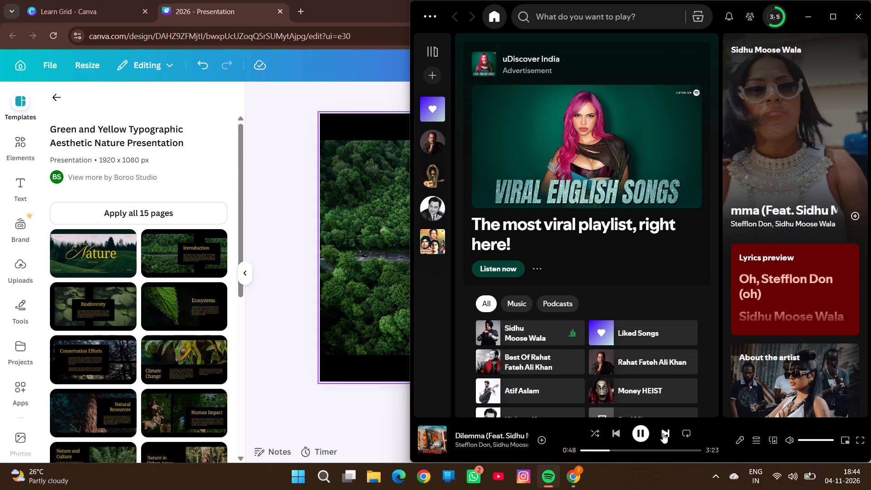
{"action": "left_click", "coordinate": [534, 330]}
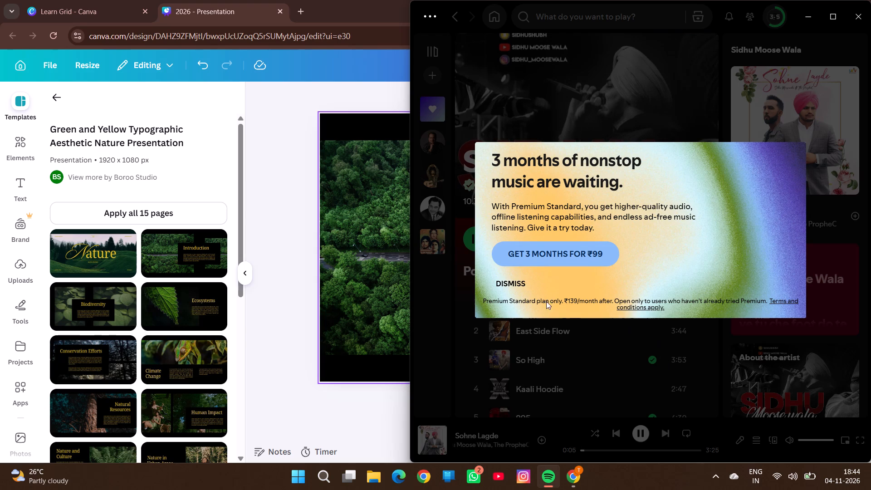
{"action": "left_click", "coordinate": [515, 284]}
{"action": "left_click", "coordinate": [527, 304]}
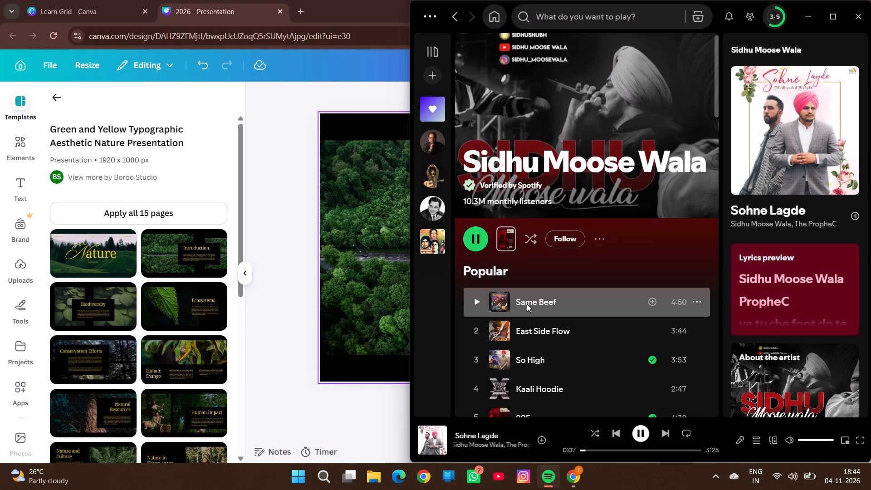
{"action": "left_click", "coordinate": [477, 303]}
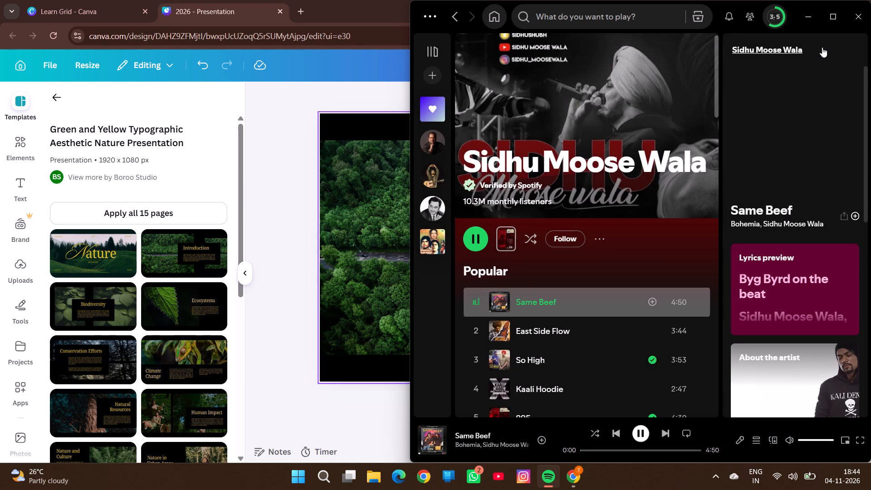
{"action": "left_click", "coordinate": [807, 14]}
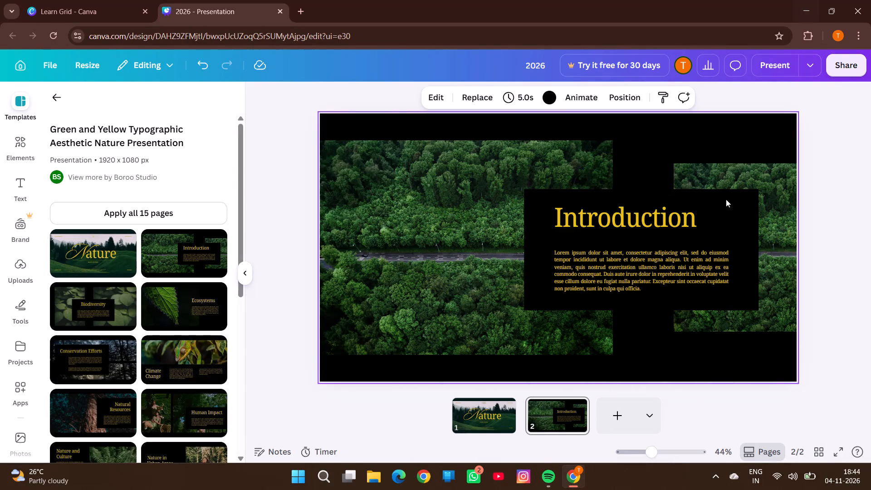
Replace the lorem ipsum paragraph under the Introduction heading with "NATURE REFERS TO THE PHYSICAL WORLD.".
{"action": "double_click", "coordinate": [681, 266]}
{"action": "double_click", "coordinate": [681, 266]}
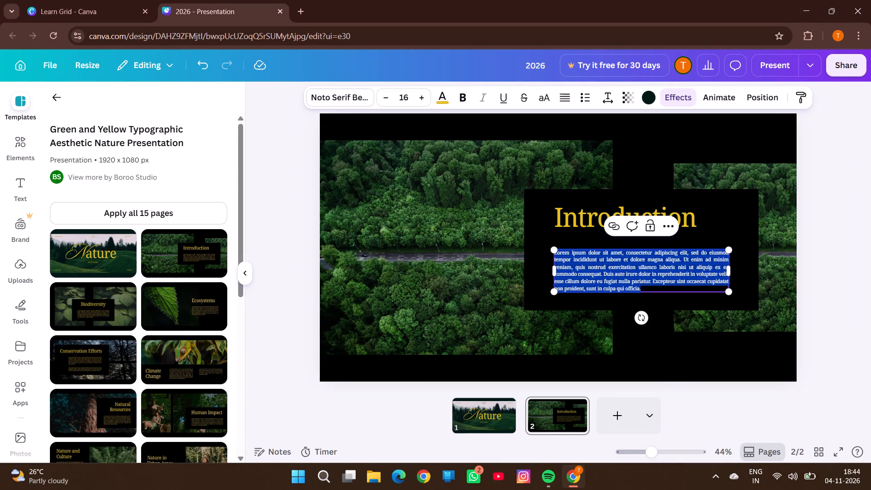
{"action": "key", "text": "BackSpace"}
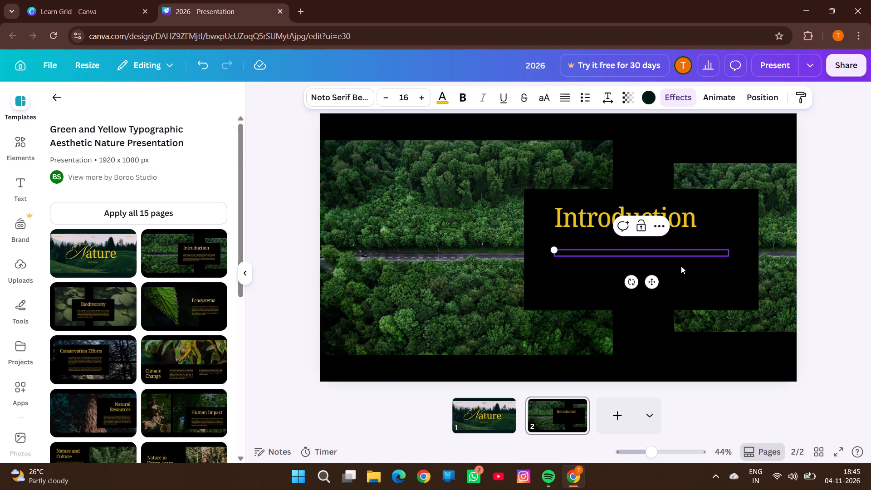
{"action": "type", "text": "NA"}
{"action": "type", "text": "TURE"}
{"action": "key", "text": "space"}
{"action": "type", "text": "REFERS"}
{"action": "key", "text": "space"}
{"action": "type", "text": "TO THE PHYSICAL WO"}
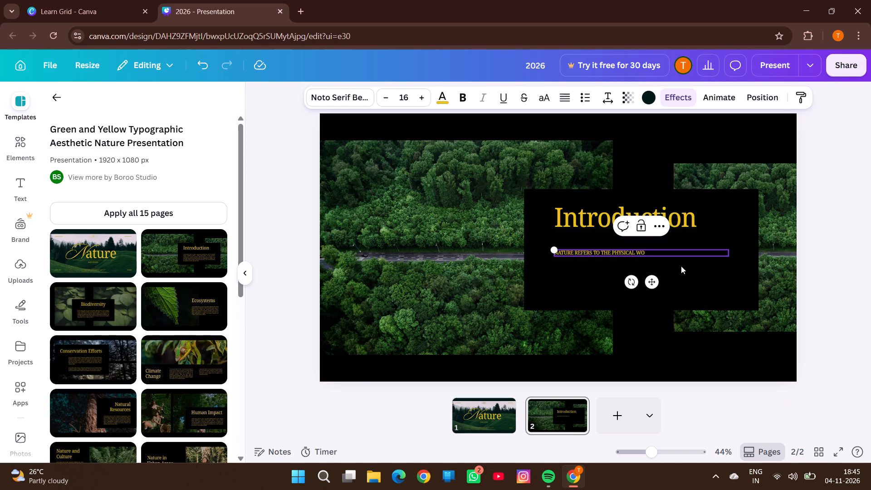
{"action": "type", "text": "RLD."}
Continue the Introduction paragraph with "THE UNIVERSE,AND ALL LIVING ORGANISMS,ECOSYSYTEMS,".
{"action": "type", "text": "THE UNIVERSE"}
{"action": "key", "text": "space"}
{"action": "key", "text": "BackSpace"}
{"action": "type", "text": ",AND ALL"}
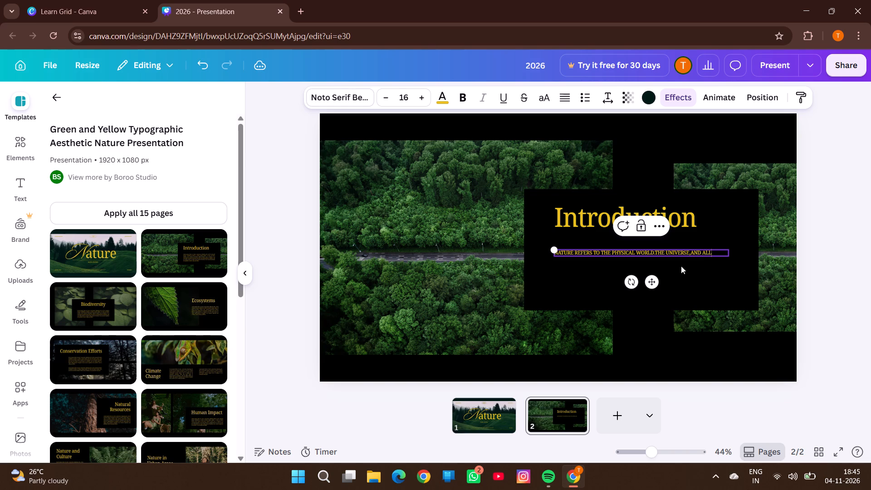
{"action": "key", "text": "space"}
{"action": "type", "text": "LIVING ORGANISM"}
{"action": "key", "text": "s"}
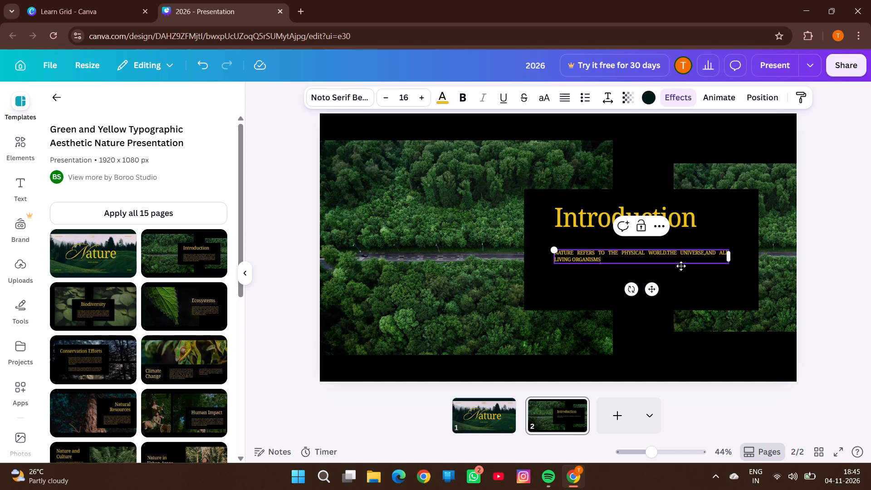
{"action": "type", "text": ",ECOSYSYTEM"}
{"action": "key", "text": "s"}
{"action": "key", "text": "comma"}
Continue the Introduction paragraph with "AND NATURAL PHENOMENA".
{"action": "type", "text": "AND NATURE"}
{"action": "key", "text": "space"}
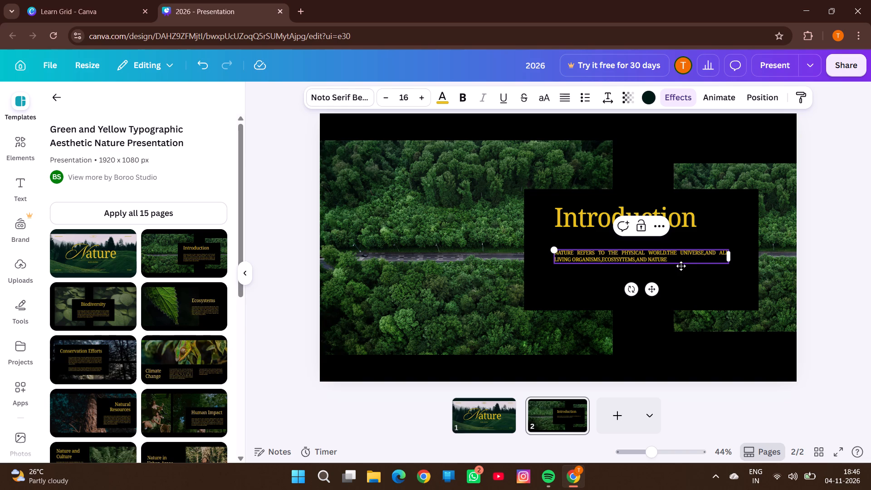
{"action": "key", "text": "BackSpace"}
{"action": "key", "text": "BackSpace"}
{"action": "type", "text": "AL PHENOMANE"}
{"action": "key", "text": "BackSpace"}
{"action": "key", "text": "BackSpace"}
{"action": "key", "text": "BackSpace"}
{"action": "type", "text": "ENA"}
{"action": "key", "text": "space"}
Finish the Introduction paragraph with "THAT ARE NOT MADE OR CAUSED BY HUMANS.".
{"action": "type", "text": "THAT ARE NOT MADE"}
{"action": "key", "text": "space"}
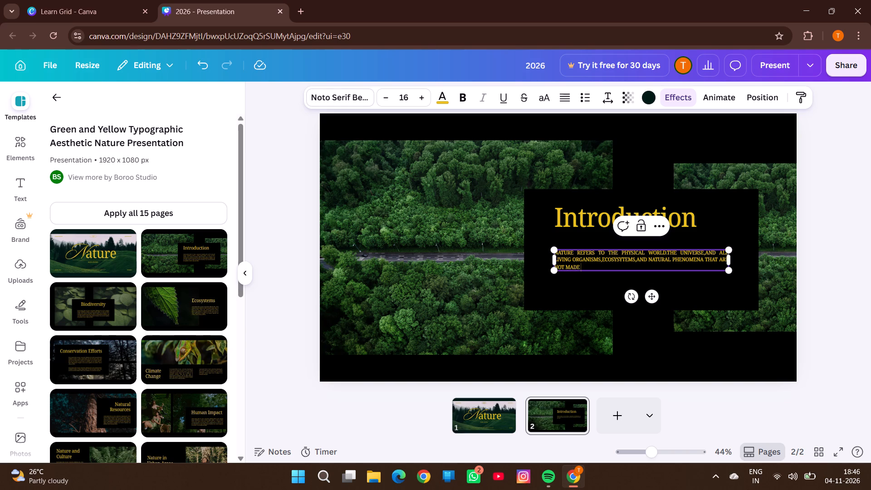
{"action": "type", "text": "OR"}
{"action": "key", "text": "space"}
{"action": "type", "text": "CAUSED"}
{"action": "key", "text": "space"}
{"action": "type", "text": "BU"}
{"action": "key", "text": "BackSpace"}
{"action": "type", "text": "Y"}
{"action": "key", "text": "space"}
{"action": "type", "text": "HUMANS"}
{"action": "key", "text": "period"}
Move the Introduction paragraph slightly up and extend its text box's right edge to a width of about 729.
{"action": "left_click", "coordinate": [651, 297]}
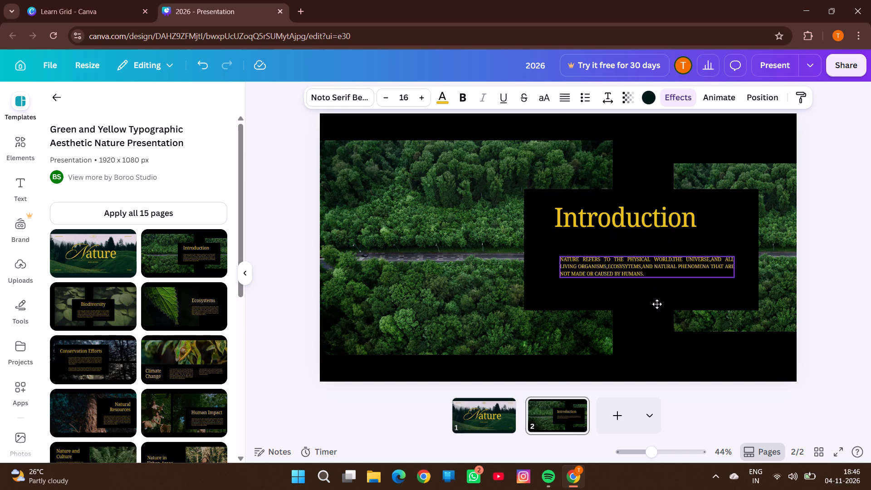
{"action": "left_click", "coordinate": [649, 266]}
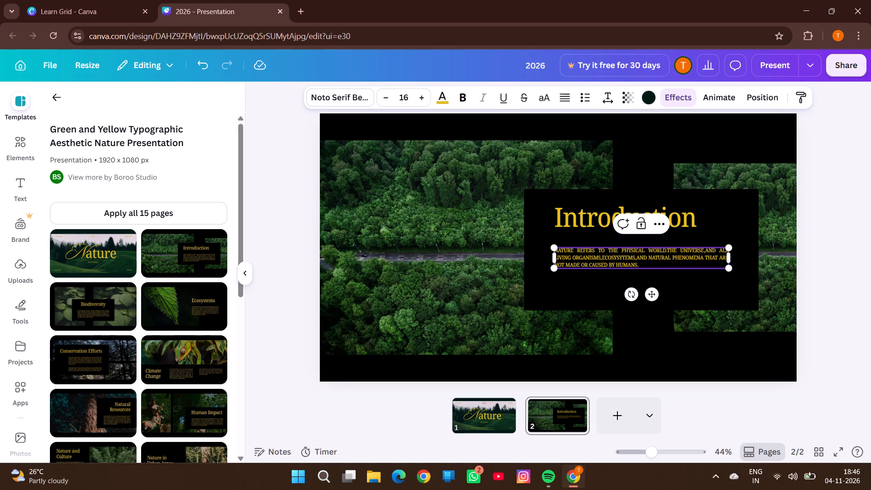
{"action": "left_click", "coordinate": [727, 256]}
{"action": "left_click_drag", "start_coordinate": [732, 260], "coordinate": [739, 260]}
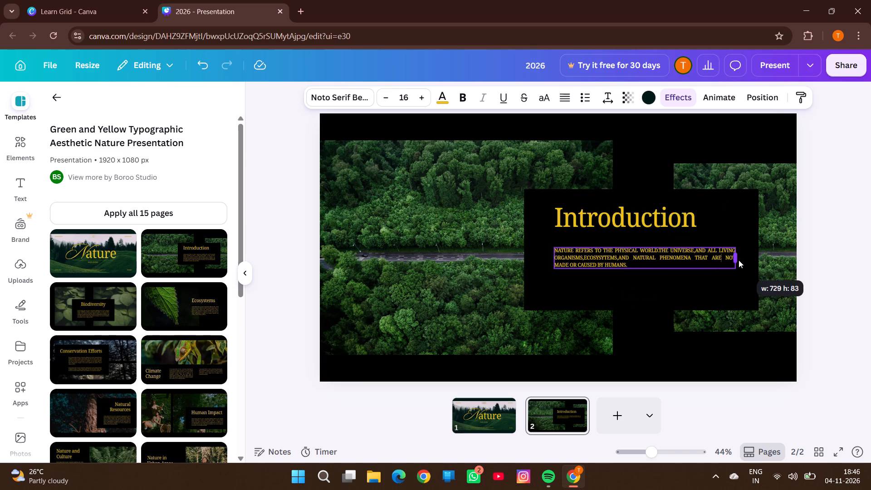
Increase the font size of the whole Introduction paragraph to 18.
{"action": "left_click_drag", "start_coordinate": [739, 260], "coordinate": [739, 260]}
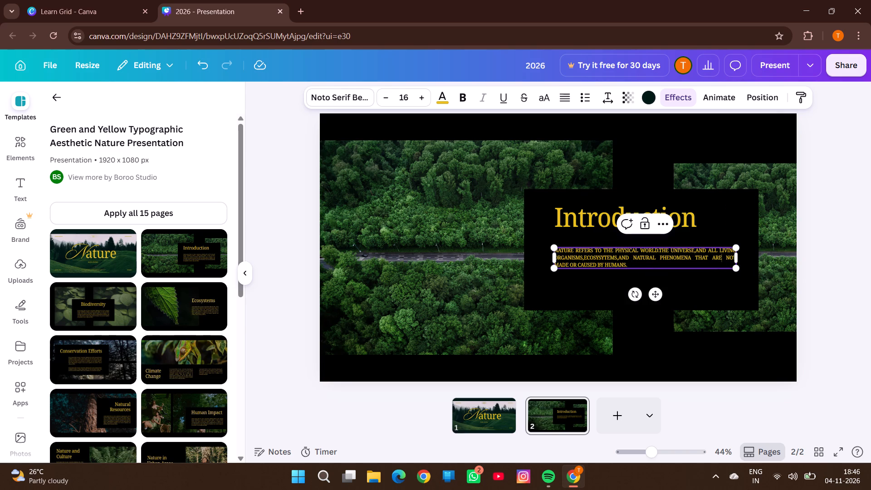
{"action": "double_click", "coordinate": [578, 256]}
{"action": "double_click", "coordinate": [615, 262]}
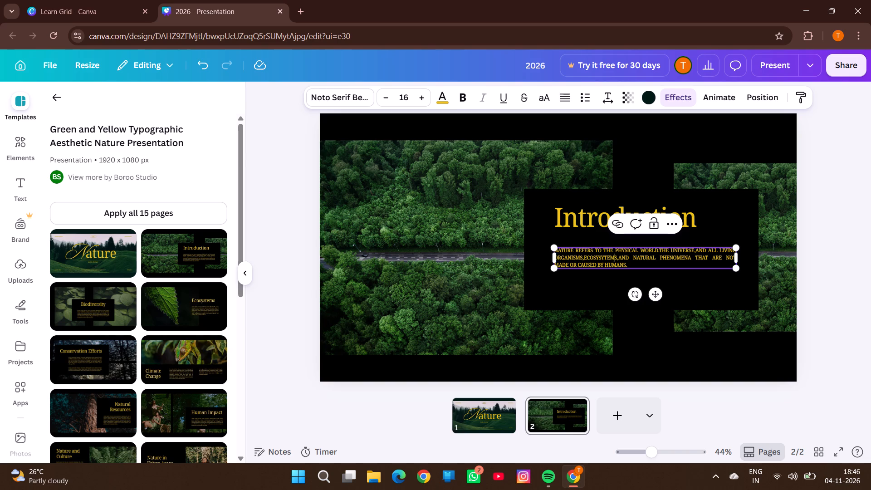
{"action": "double_click", "coordinate": [615, 262]}
{"action": "triple_click", "coordinate": [630, 260]}
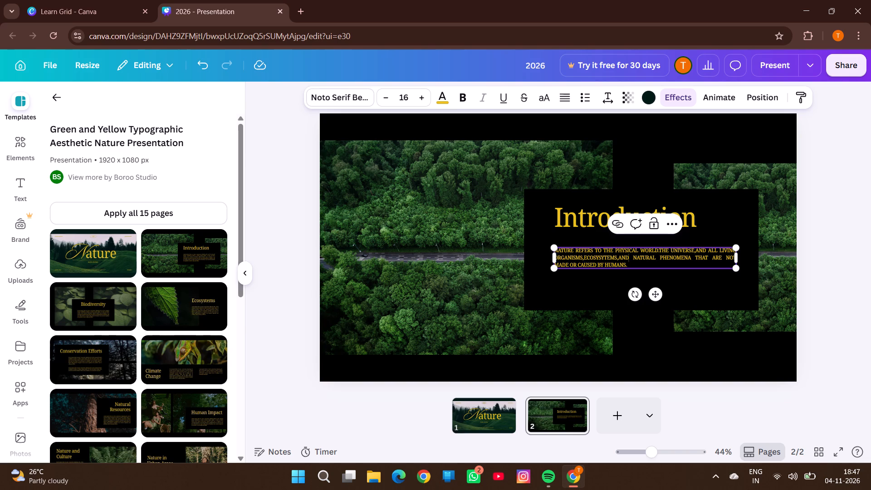
{"action": "double_click", "coordinate": [630, 260]}
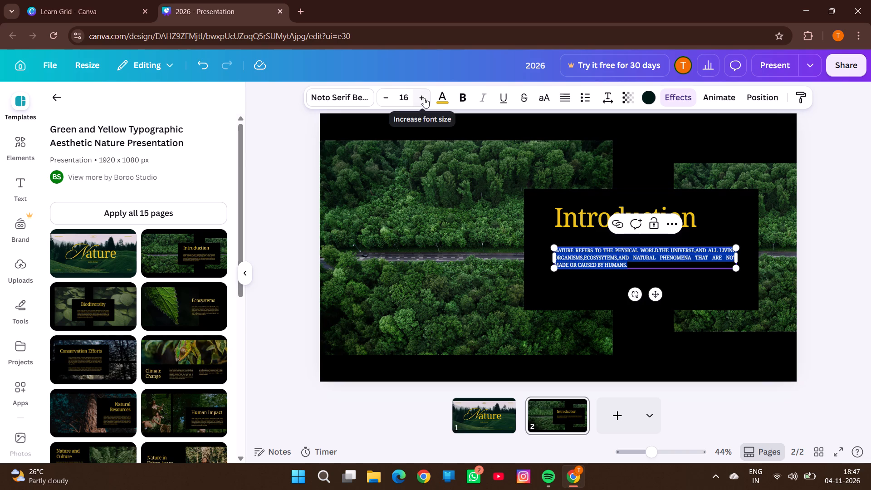
{"action": "left_click", "coordinate": [421, 97]}
{"action": "left_click", "coordinate": [421, 97]}
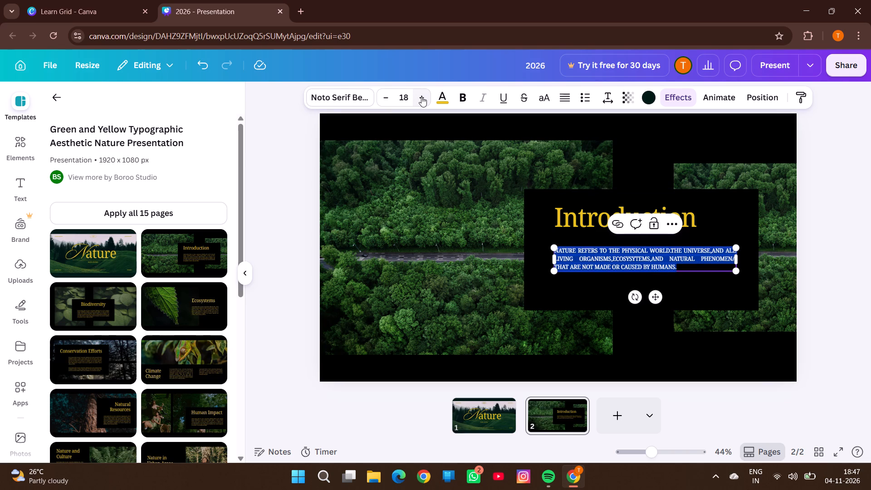
{"action": "left_click", "coordinate": [535, 219]}
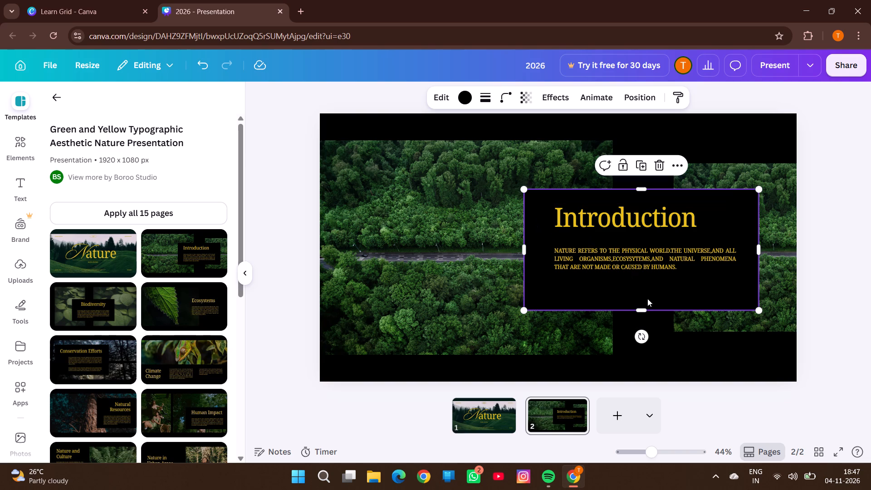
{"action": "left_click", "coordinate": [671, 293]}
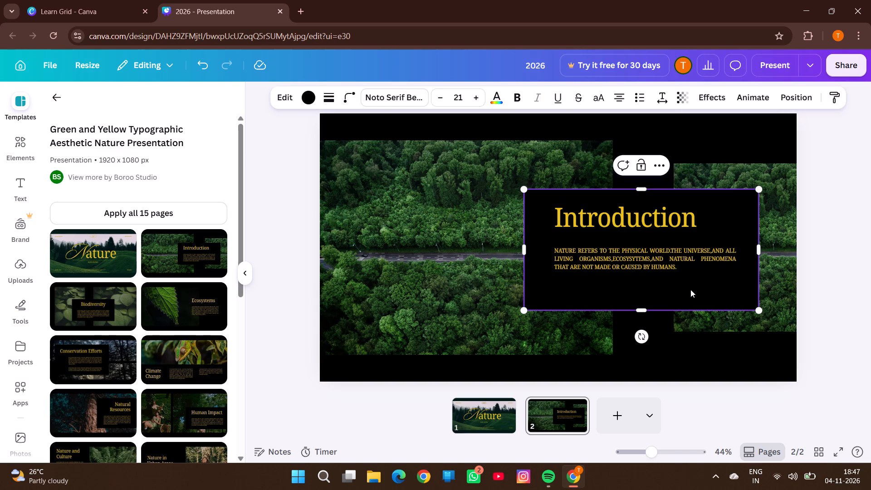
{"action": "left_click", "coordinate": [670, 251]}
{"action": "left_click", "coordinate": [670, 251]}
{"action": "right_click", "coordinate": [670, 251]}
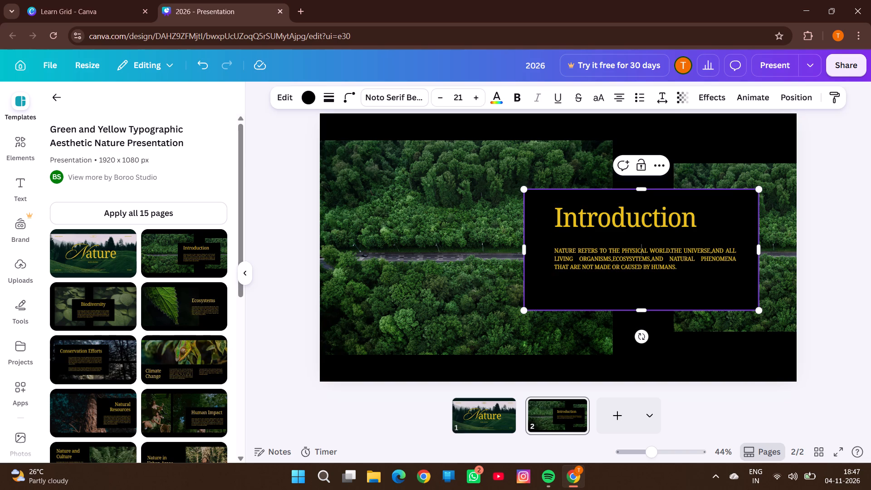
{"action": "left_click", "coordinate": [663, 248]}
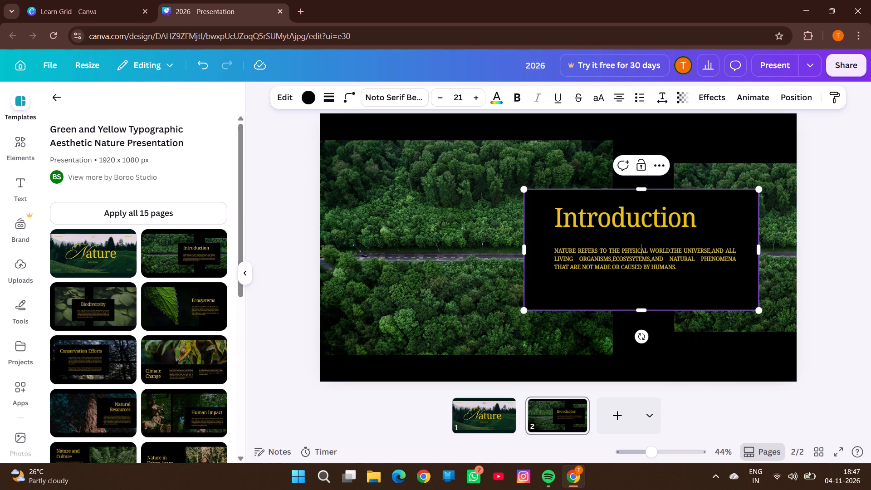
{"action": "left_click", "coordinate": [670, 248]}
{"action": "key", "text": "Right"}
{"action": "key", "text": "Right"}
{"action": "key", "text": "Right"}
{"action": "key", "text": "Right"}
In the Introduction paragraph, replace the full stop after "WORLD" with a comma followed by two spaces.
{"action": "triple_click", "coordinate": [675, 255]}
{"action": "left_click", "coordinate": [675, 255]}
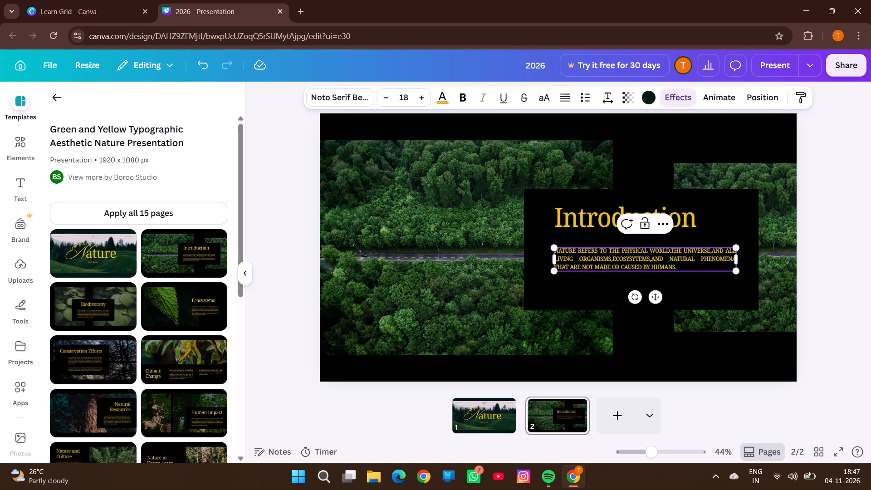
{"action": "key", "text": "Left"}
{"action": "key", "text": "BackSpace"}
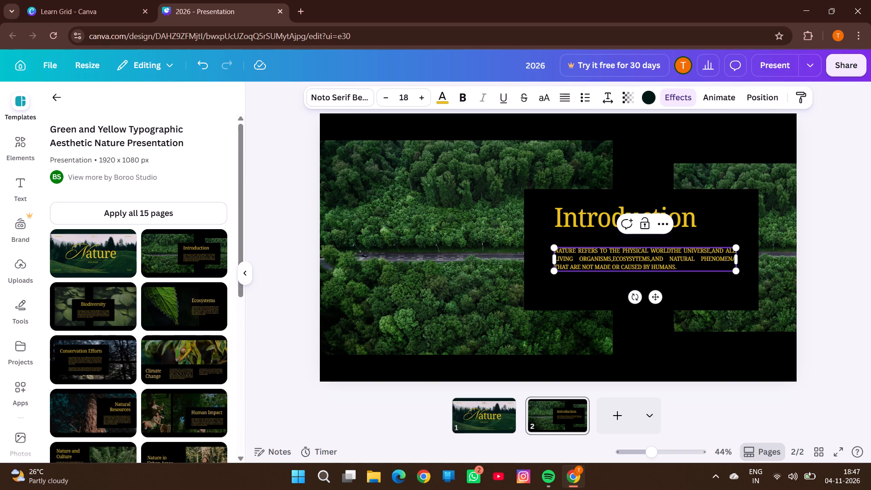
{"action": "key", "text": "comma"}
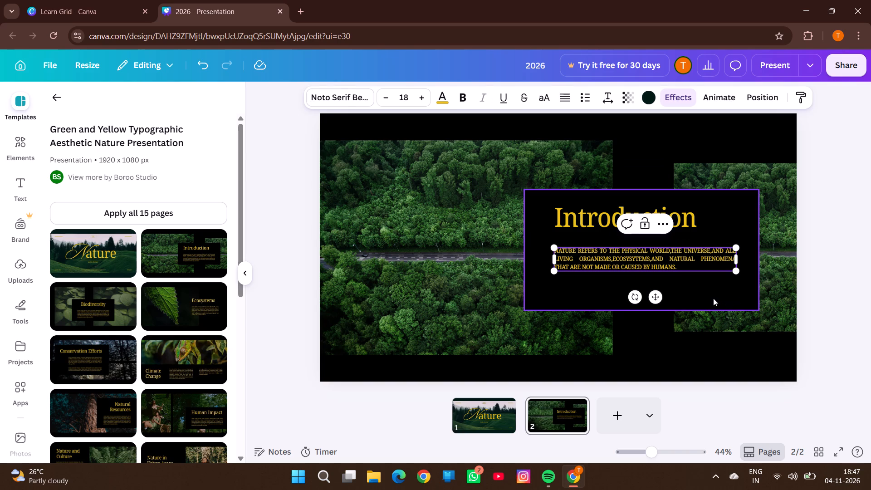
{"action": "key", "text": "space"}
{"action": "left_click", "coordinate": [672, 252]}
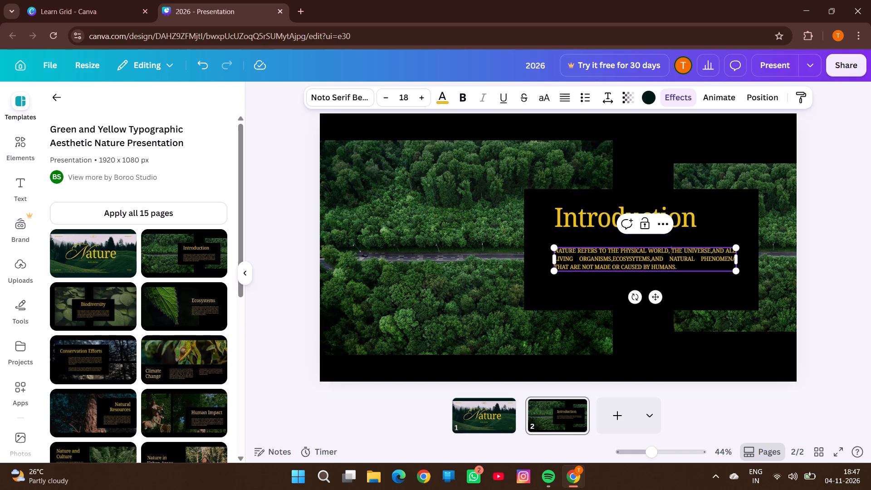
{"action": "key", "text": "space"}
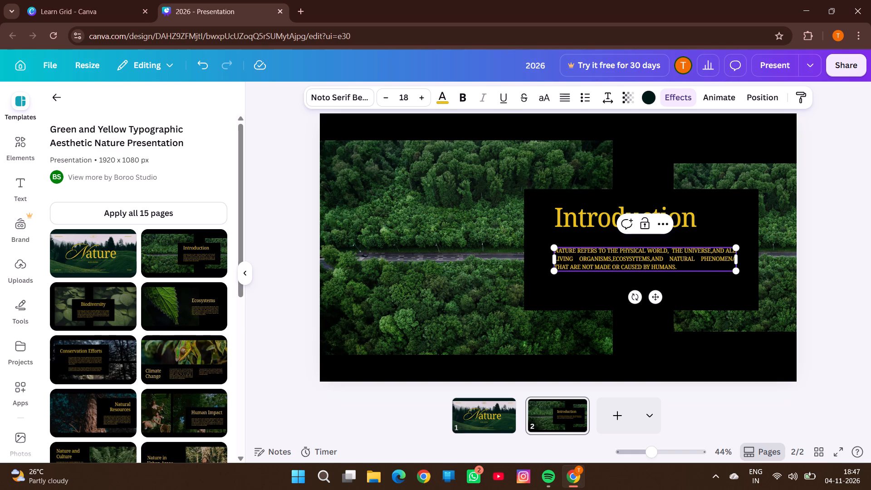
Insert a space between "ECOSYSYTEMS," and "AND" in the Introduction paragraph.
{"action": "left_click", "coordinate": [650, 260]}
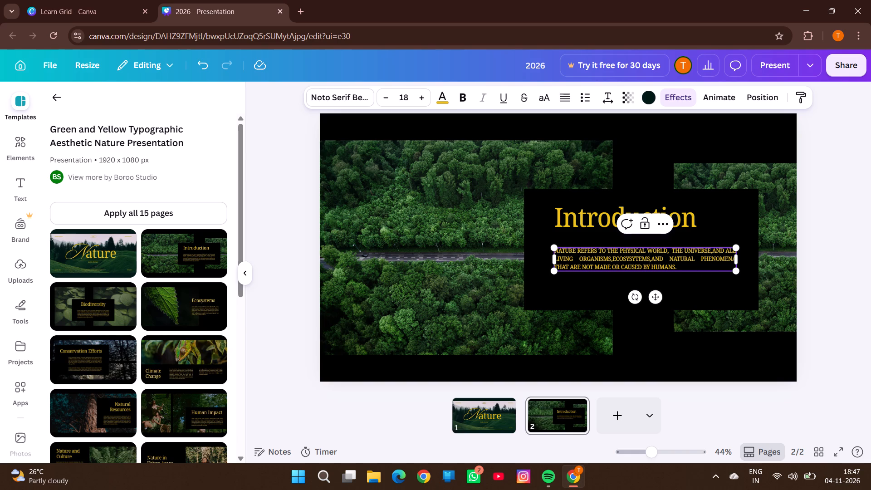
{"action": "right_click", "coordinate": [650, 260]}
{"action": "left_click", "coordinate": [667, 267]}
{"action": "left_click", "coordinate": [651, 258]}
{"action": "key", "text": "space"}
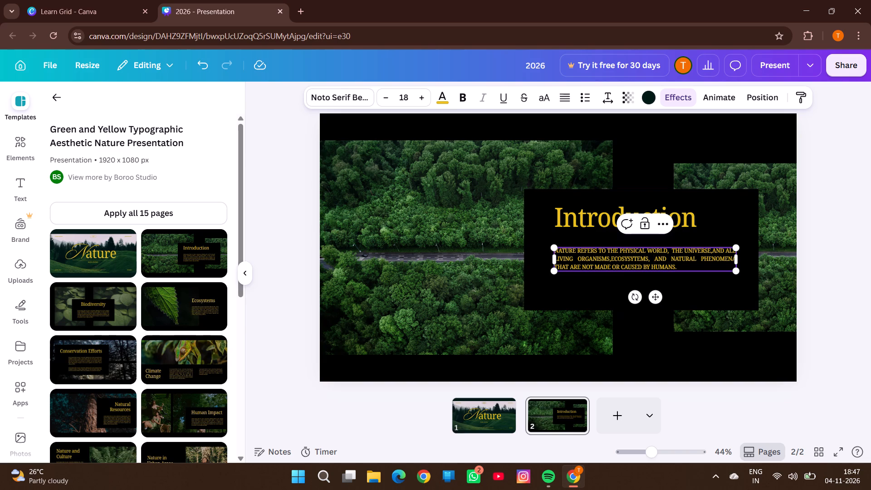
{"action": "left_click", "coordinate": [702, 267]}
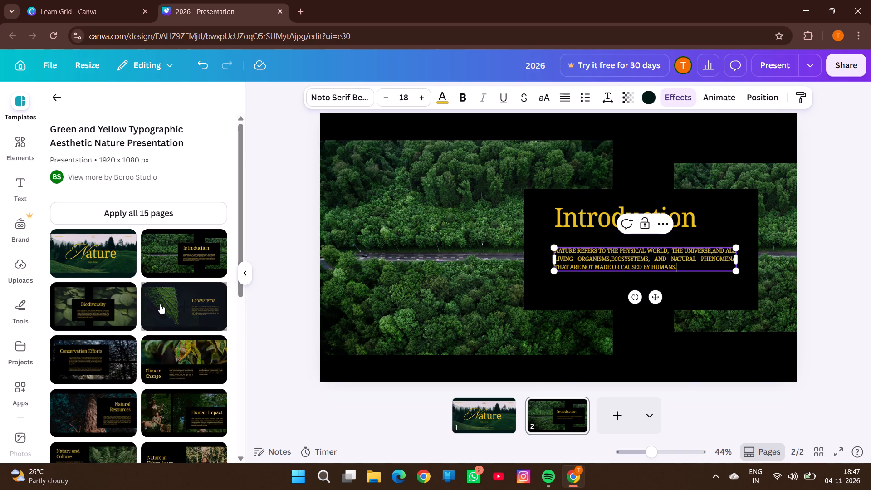
Add the template's Biodiversity layout as a new page.
{"action": "left_click", "coordinate": [115, 307]}
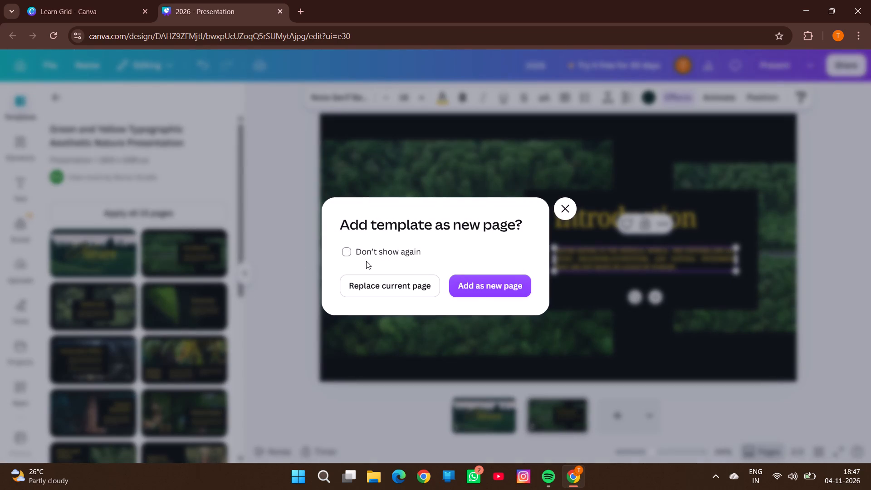
{"action": "left_click", "coordinate": [480, 291]}
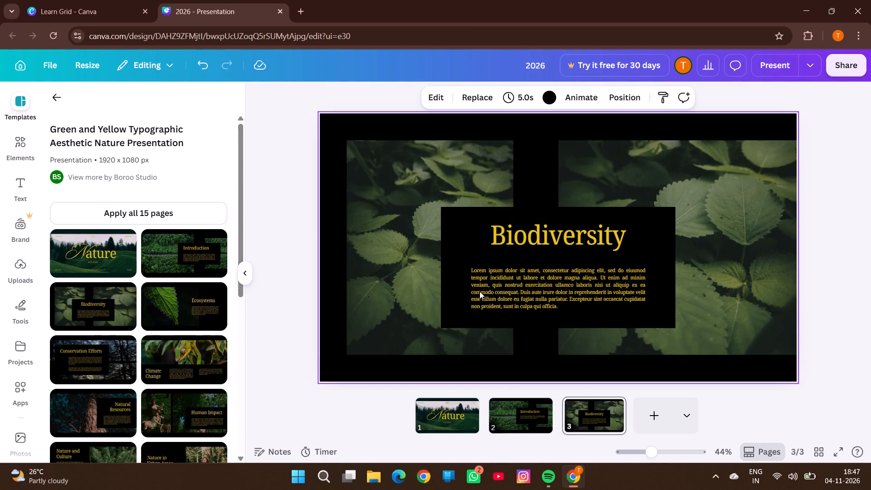
Replace the Biodiversity page's placeholder paragraph with the opening words "BIODIVERSITY REFERS".
{"action": "double_click", "coordinate": [522, 279]}
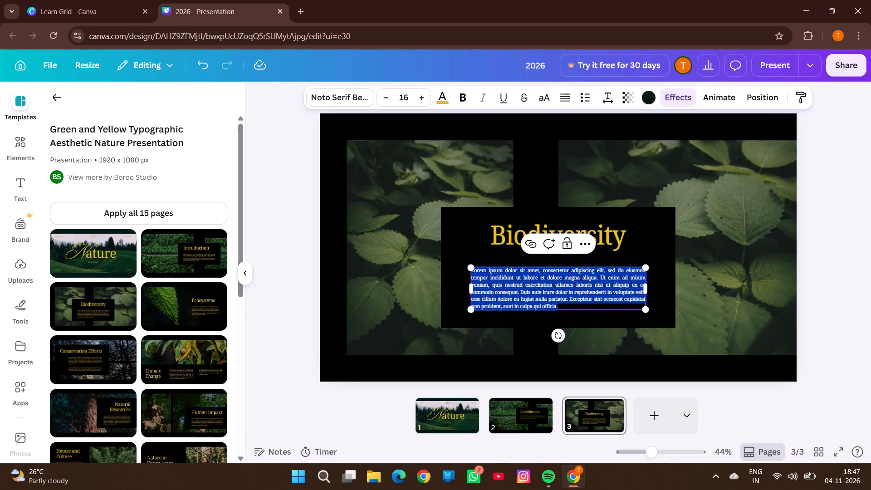
{"action": "key", "text": "BackSpace"}
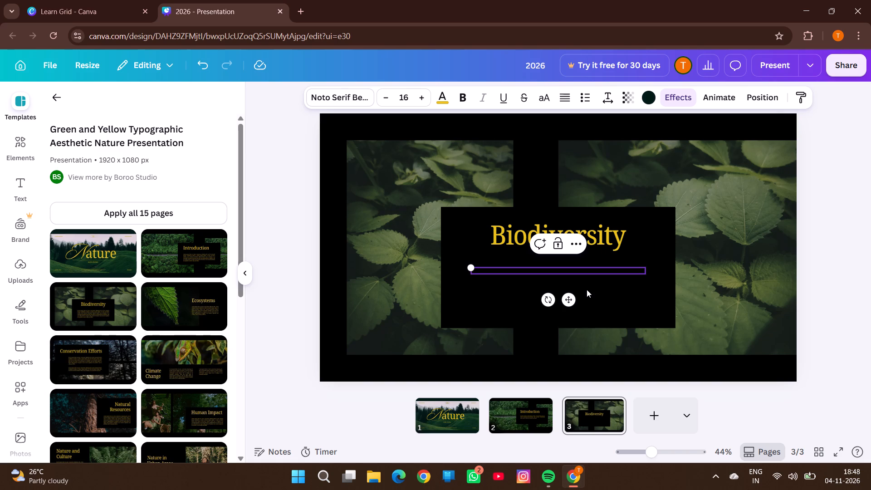
{"action": "key", "text": "b"}
{"action": "type", "text": "IO"}
{"action": "type", "text": "DIVERSITY REFERS"}
{"action": "key", "text": "space"}
Continue the Biodiversity paragraph with "TO THE EXTARAORDINARY VARIETY".
{"action": "type", "text": "TO THE EXTARA"}
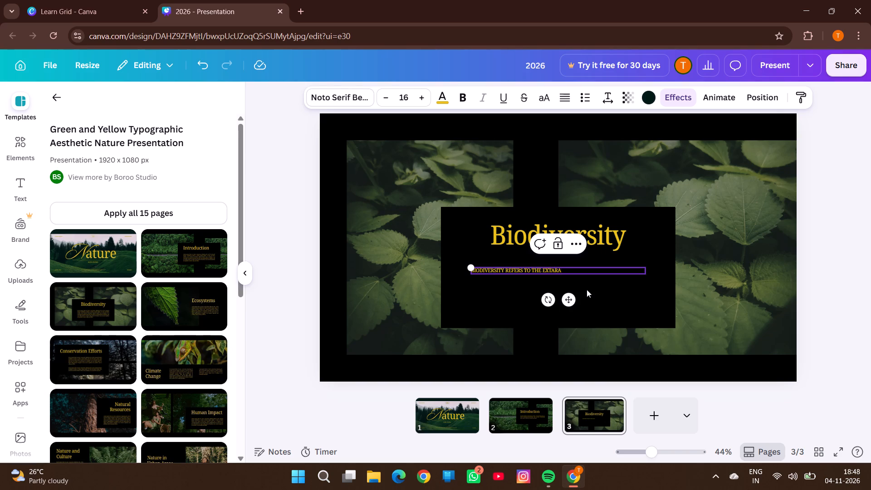
{"action": "type", "text": "ORDINARY"}
{"action": "key", "text": "space"}
{"action": "type", "text": "VRIETY"}
{"action": "key", "text": "space"}
{"action": "key", "text": "BackSpace"}
{"action": "key", "text": "BackSpace"}
{"action": "key", "text": "BackSpace"}
{"action": "key", "text": "BackSpace"}
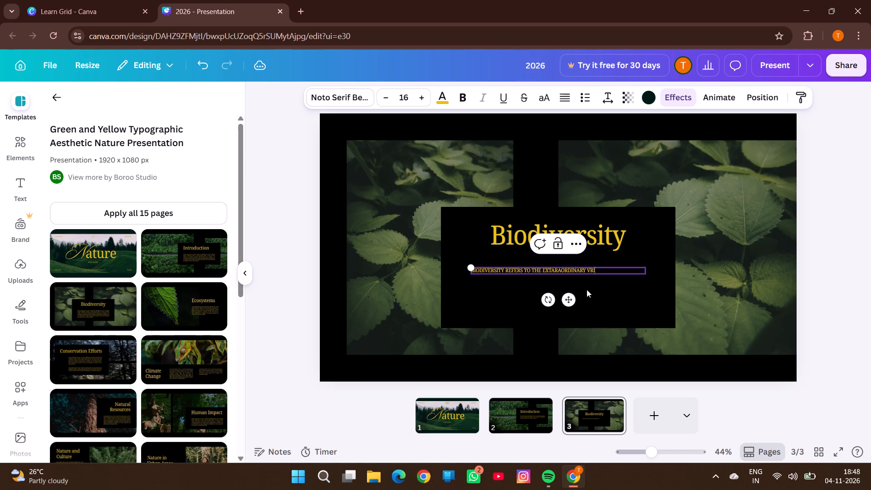
{"action": "key", "text": "BackSpace"}
{"action": "key", "text": "BackSpace"}
{"action": "type", "text": "ARIETY"}
{"action": "key", "text": "space"}
Continue the Biodiversity paragraph with "OF LIFE ON THE EARTH ,SPANNING ALL LIVING ORGANISM".
{"action": "type", "text": "OF LIFE ON THE EARTH"}
{"action": "key", "text": "space"}
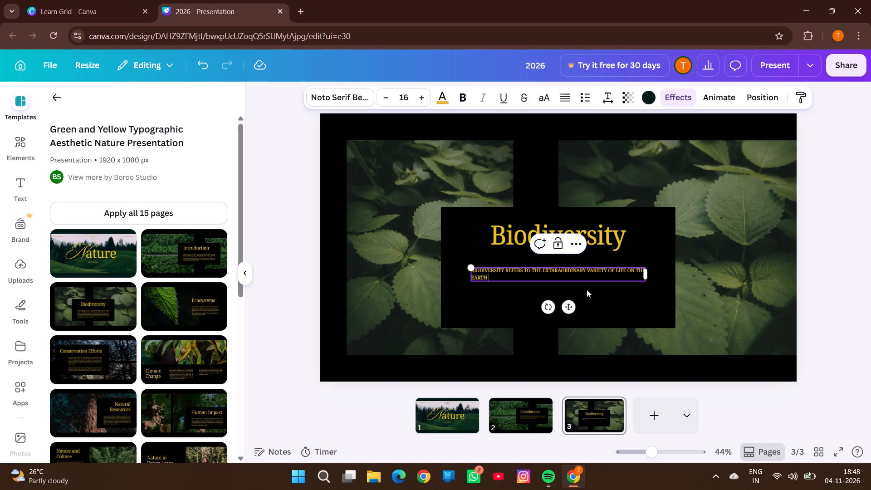
{"action": "type", "text": ",SPANNING"}
{"action": "key", "text": "space"}
{"action": "type", "text": "ALL L"}
{"action": "type", "text": "IVING ORGANISN"}
{"action": "key", "text": "BackSpace"}
{"action": "type", "text": "M"}
{"action": "key", "text": "space"}
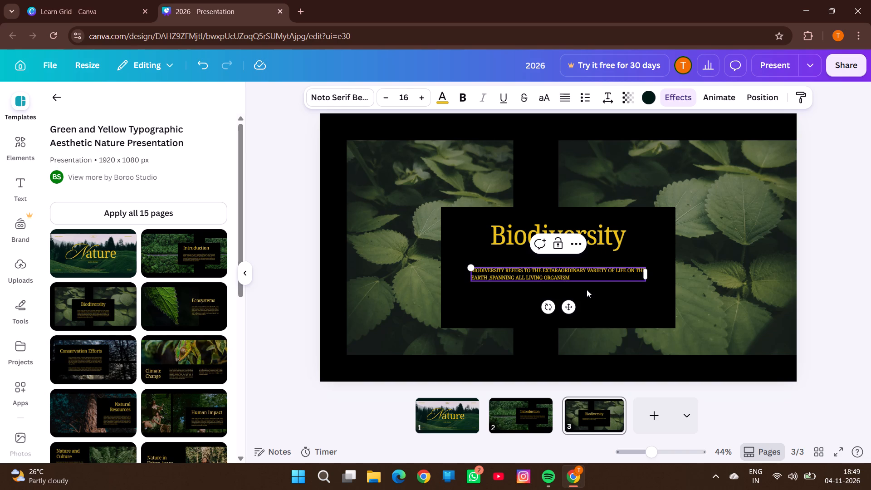
Make the Biodiversity paragraph's last word "ORGANISMS" and continue with ",THEIR GENETIC MAKEUP ,AND".
{"action": "key", "text": "BackSpace"}
{"action": "type", "text": "S,THEIR"}
{"action": "key", "text": "space"}
{"action": "type", "text": "GENETIC"}
{"action": "key", "text": "space"}
{"action": "type", "text": "MAKEUP"}
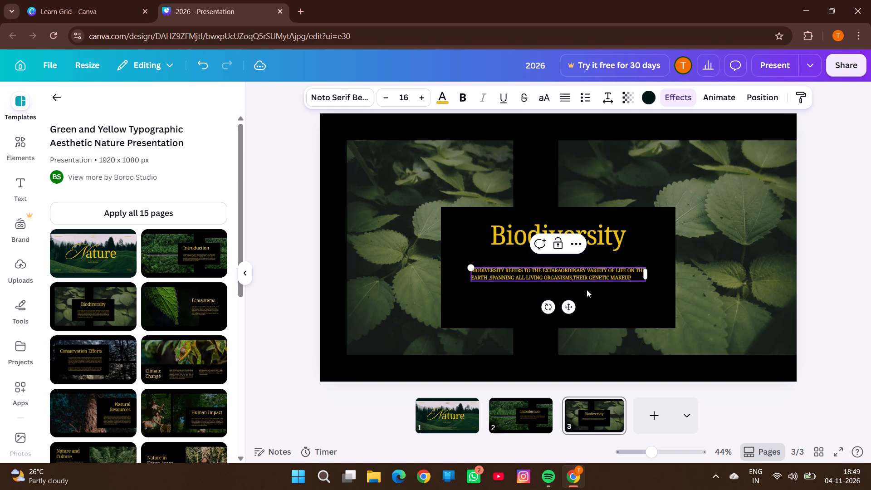
{"action": "key", "text": "space"}
{"action": "type", "text": ",AND"}
{"action": "key", "text": "space"}
Finish the Biodiversity paragraph with "THE COMPLEX ECOSYSTEM THEY FORM.".
{"action": "type", "text": "THE COMPLEX EX"}
{"action": "key", "text": "BackSpace"}
{"action": "key", "text": "c"}
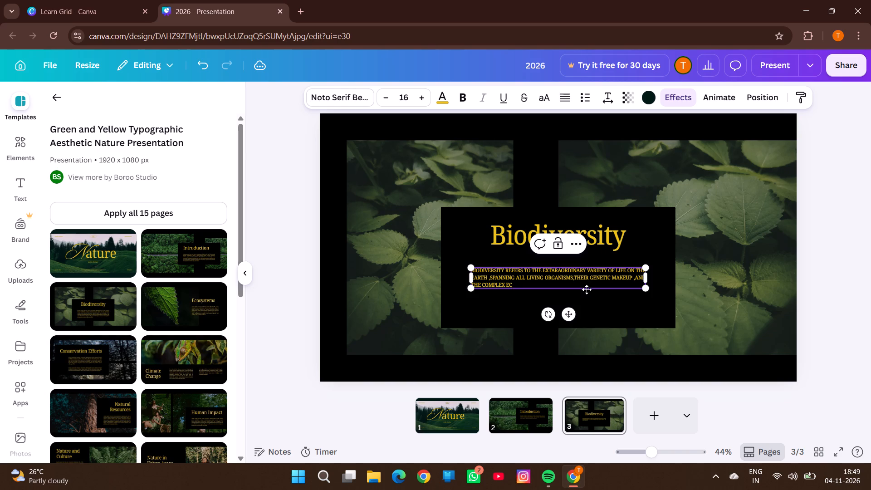
{"action": "type", "text": "OSU"}
{"action": "key", "text": "BackSpace"}
{"action": "type", "text": "YSY"}
{"action": "key", "text": "BackSpace"}
{"action": "type", "text": "TEM"}
{"action": "key", "text": "space"}
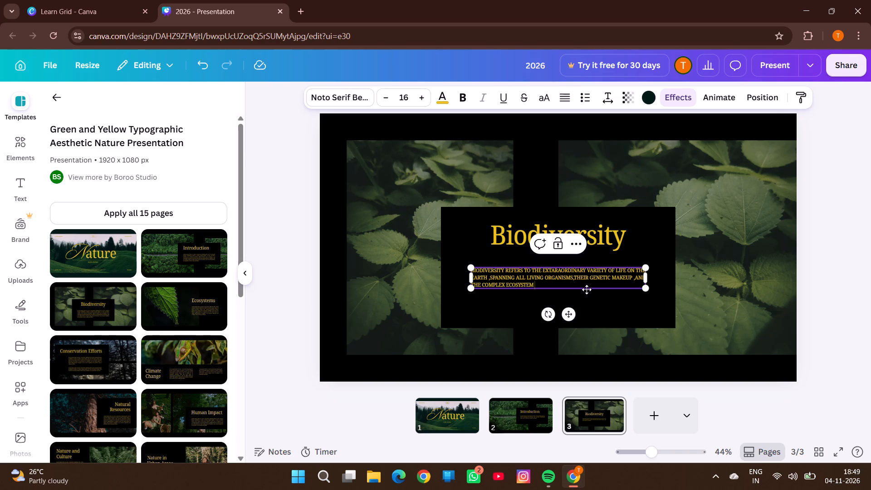
{"action": "type", "text": "THEY FORM"}
{"action": "key", "text": "period"}
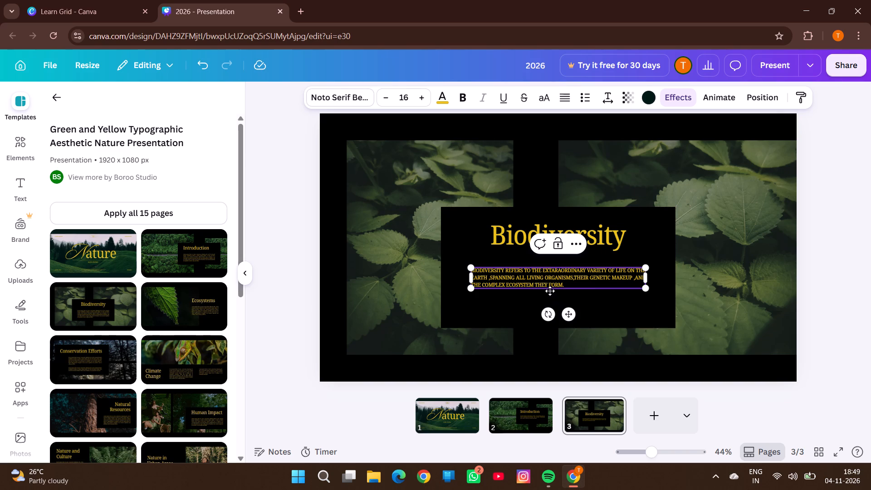
Set the whole Biodiversity paragraph's font size to 18.
{"action": "triple_click", "coordinate": [550, 283]}
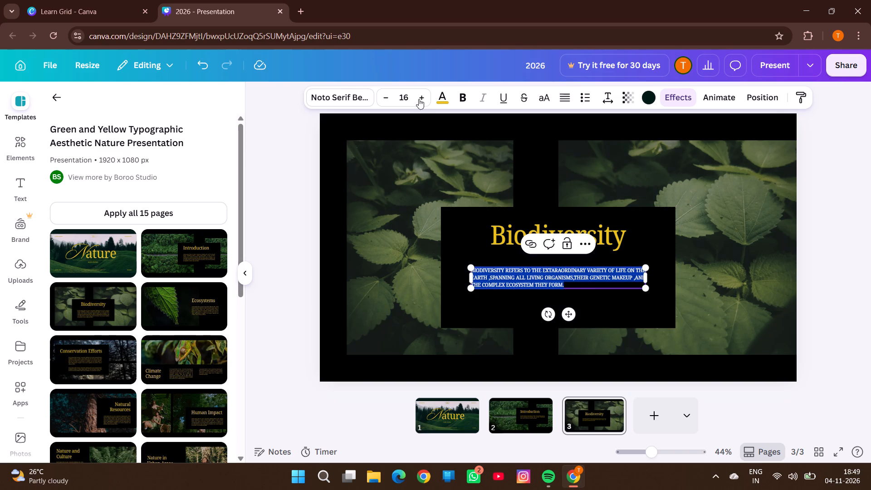
{"action": "left_click", "coordinate": [419, 97]}
{"action": "left_click", "coordinate": [419, 97]}
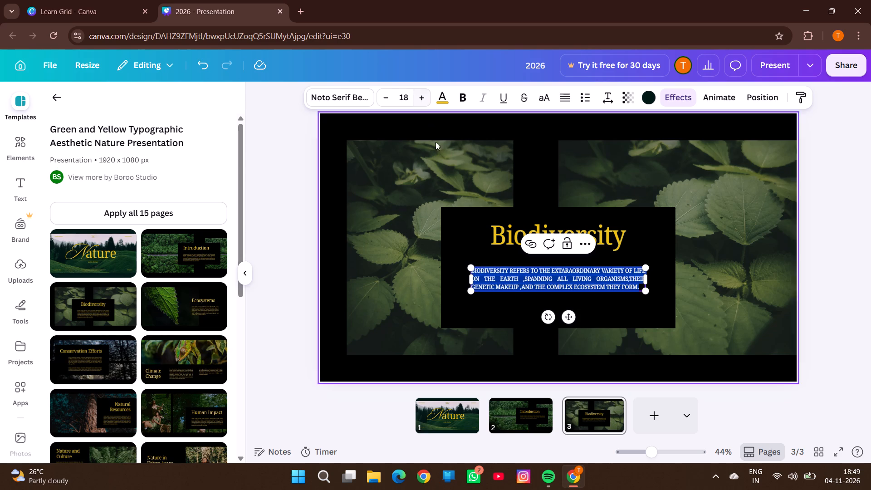
{"action": "left_click", "coordinate": [385, 234]}
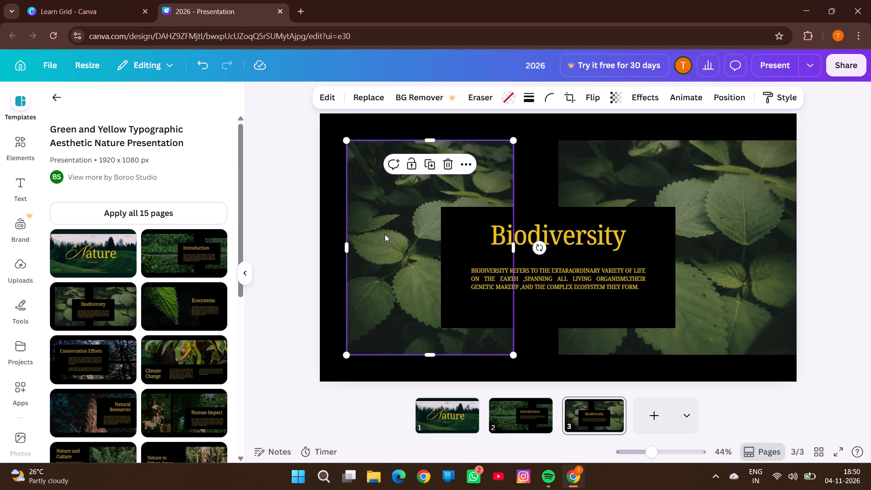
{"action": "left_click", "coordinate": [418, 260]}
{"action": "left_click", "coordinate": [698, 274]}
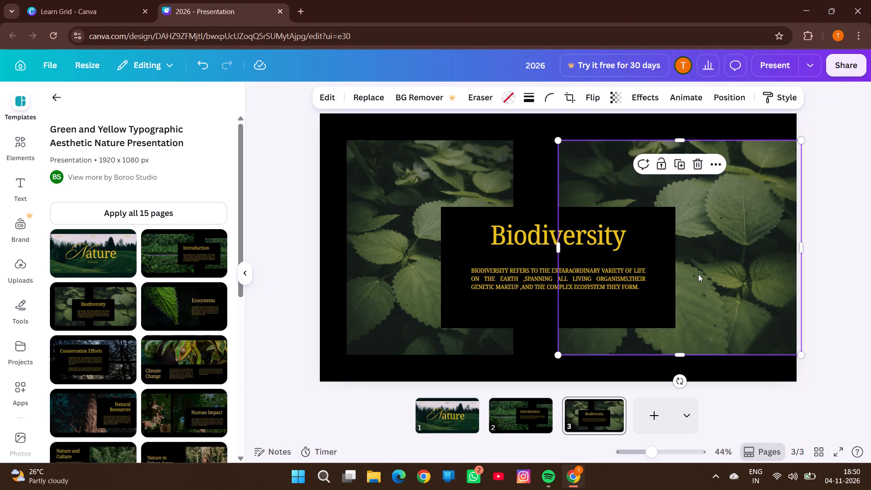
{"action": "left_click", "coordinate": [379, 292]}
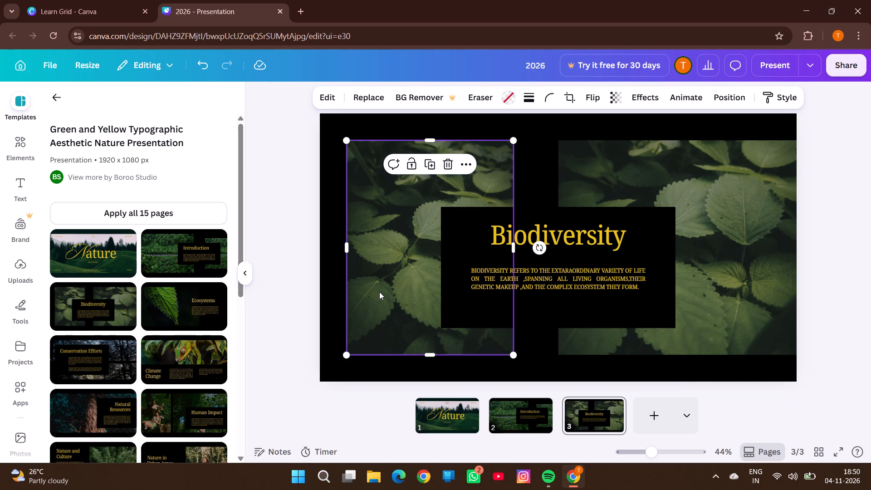
Add the template's Ecosystems layout as a new page.
{"action": "left_click", "coordinate": [189, 293]}
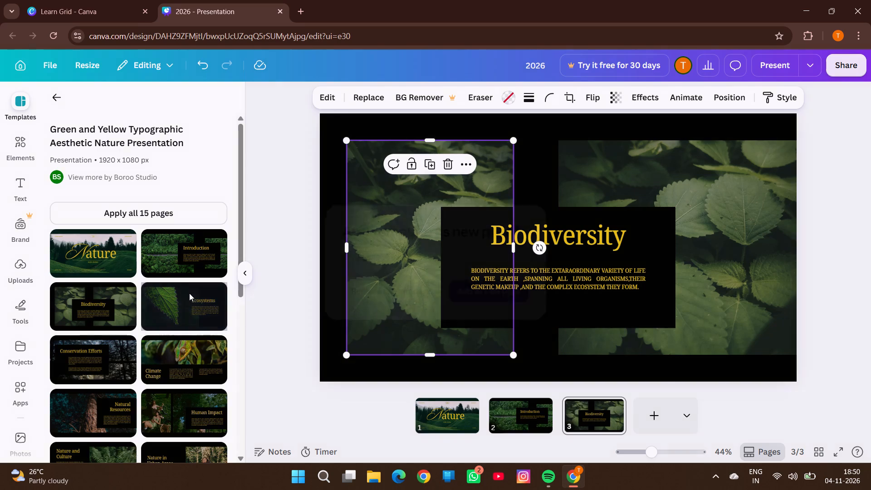
{"action": "left_click", "coordinate": [511, 291]}
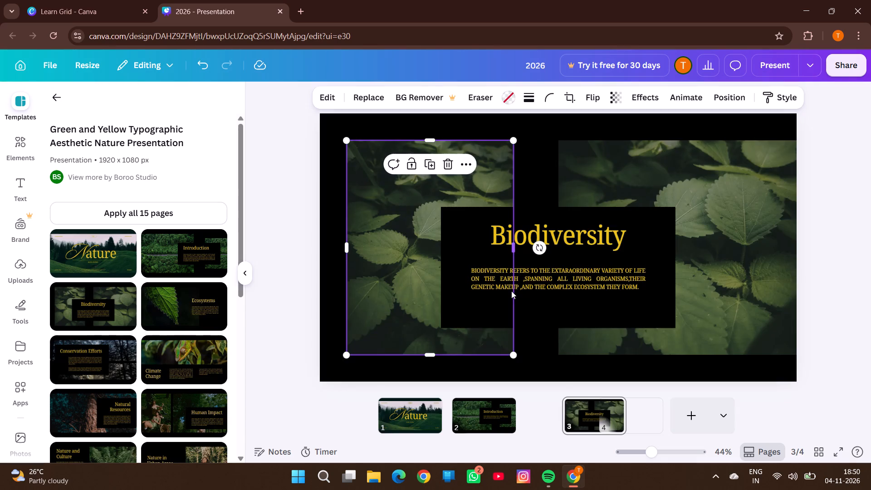
Replace the Ecosystems page's placeholder paragraph with "AN ECOSYSTEM IS FUNCTIONAL AND STRUCTURAL UNIT OF NATURE".
{"action": "double_click", "coordinate": [631, 262]}
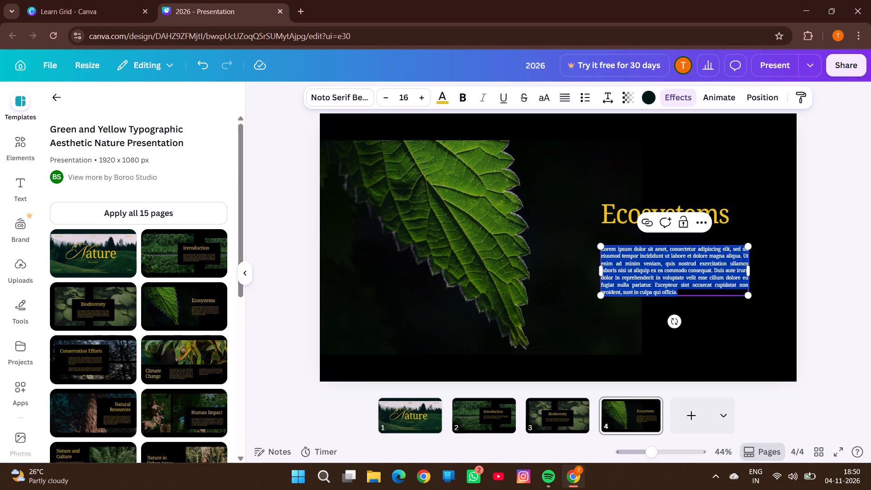
{"action": "left_click", "coordinate": [631, 262]}
{"action": "key", "text": "BackSpace"}
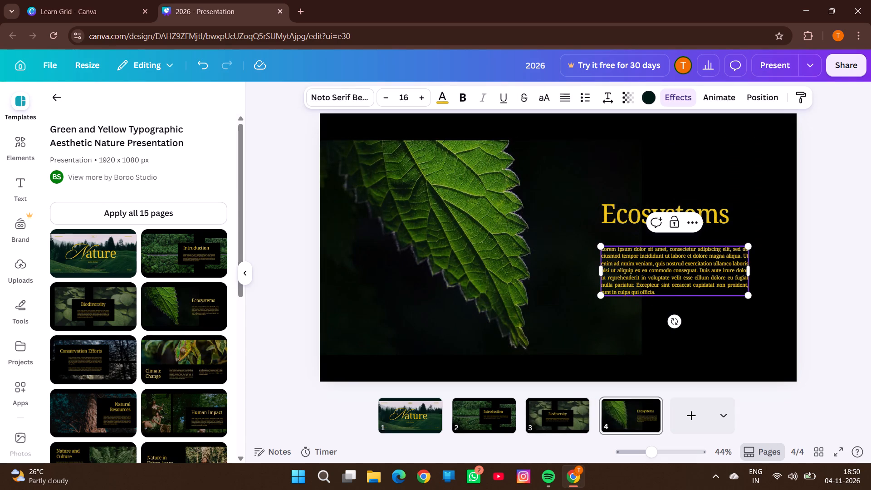
{"action": "triple_click", "coordinate": [631, 262]}
{"action": "key", "text": "BackSpace"}
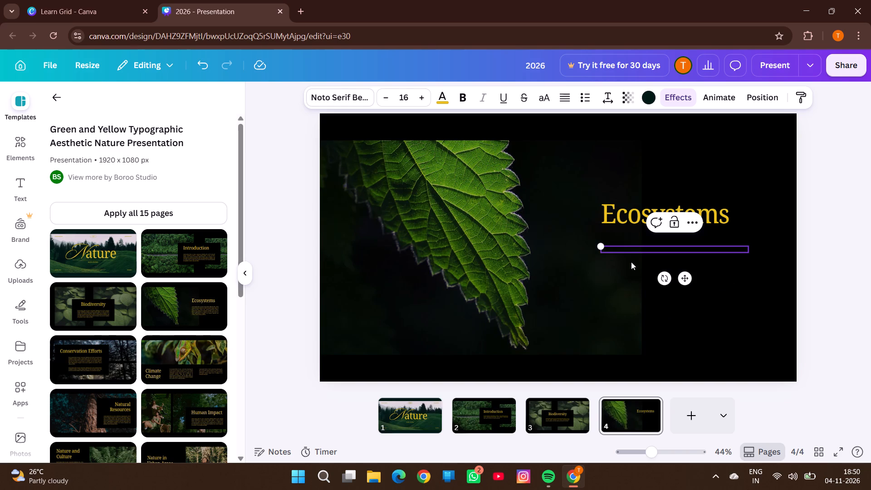
{"action": "type", "text": "AN ECOSYSTEM IS FUNCT"}
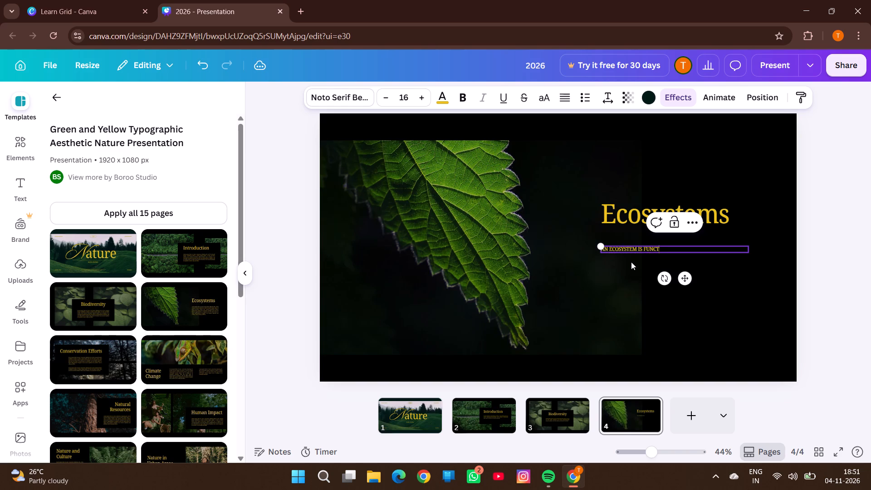
{"action": "type", "text": "IONAL"}
{"action": "key", "text": "space"}
{"action": "type", "text": "AND STRUCTURAL"}
{"action": "key", "text": "space"}
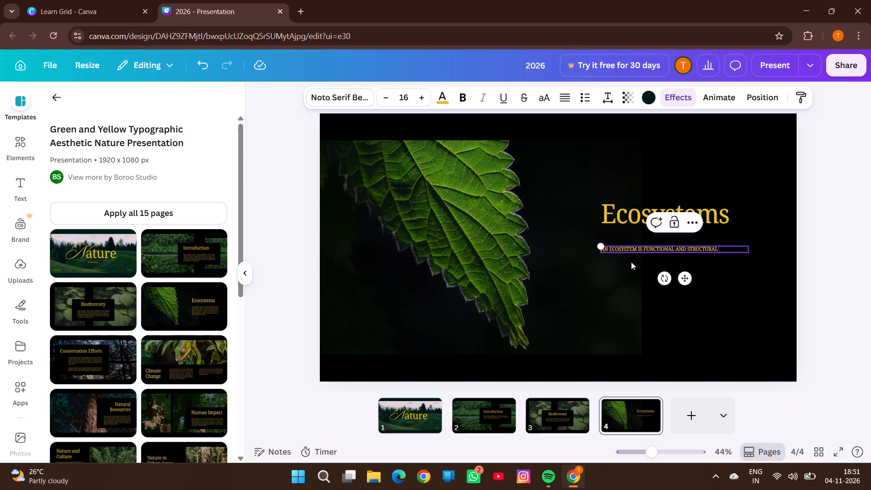
{"action": "type", "text": "UNIT OF NATURE"}
{"action": "key", "text": "space"}
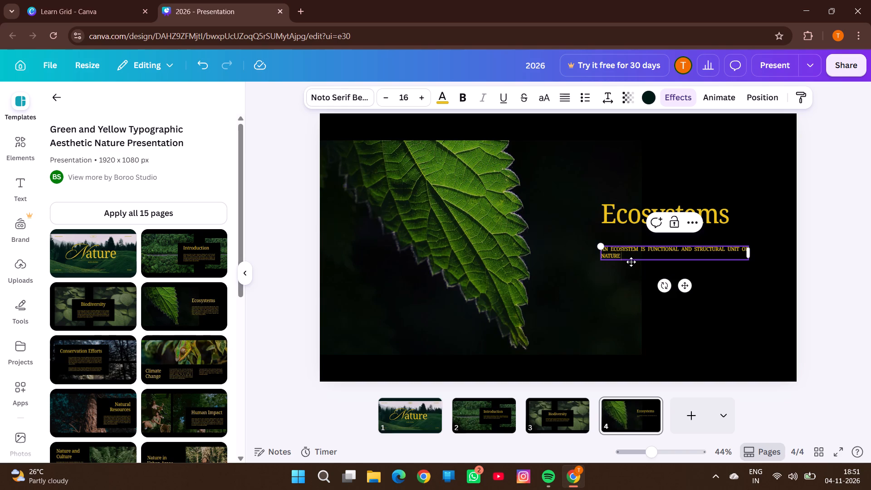
Continue the Ecosystems paragraph with "WHERE LIVING ORGANISM S INTERACT".
{"action": "type", "text": "EHRE"}
{"action": "key", "text": "space"}
{"action": "key", "text": "BackSpace"}
{"action": "key", "text": "BackSpace"}
{"action": "key", "text": "BackSpace"}
{"action": "key", "text": "BackSpace"}
{"action": "key", "text": "BackSpace"}
{"action": "key", "text": "space"}
{"action": "type", "text": "WHERE LIVING ORGANISM"}
{"action": "key", "text": "space"}
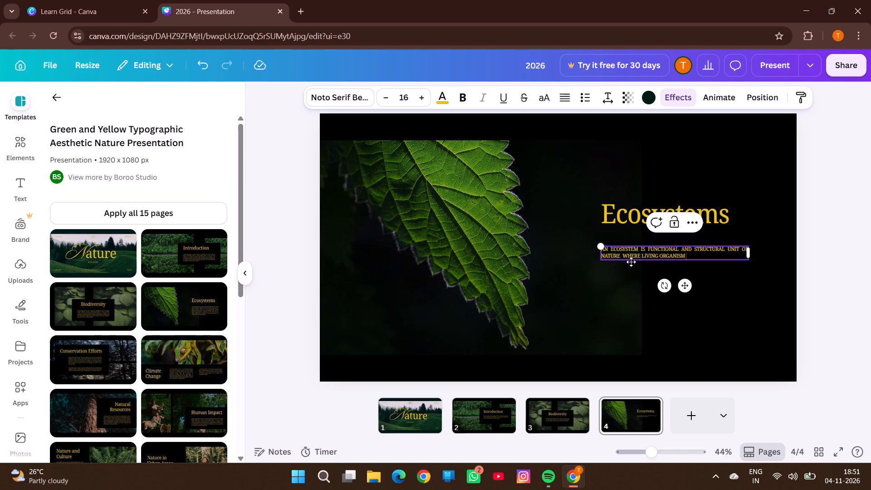
{"action": "type", "text": "S INTERACT"}
{"action": "key", "text": "space"}
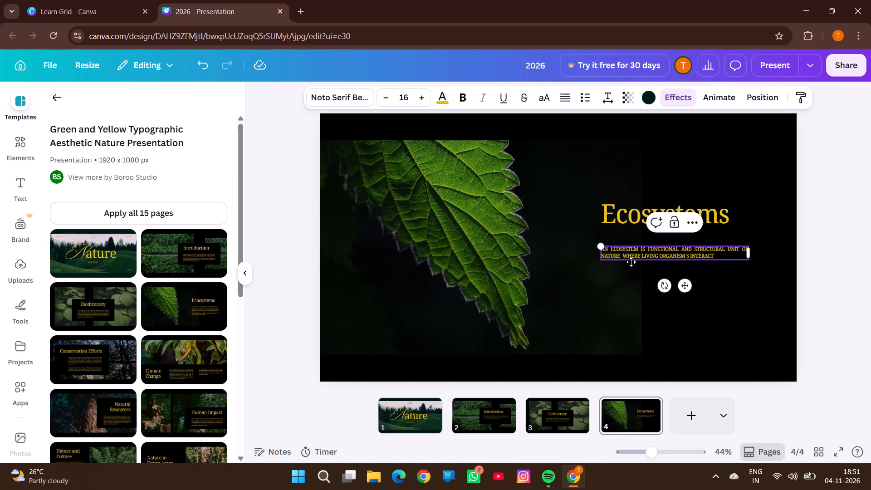
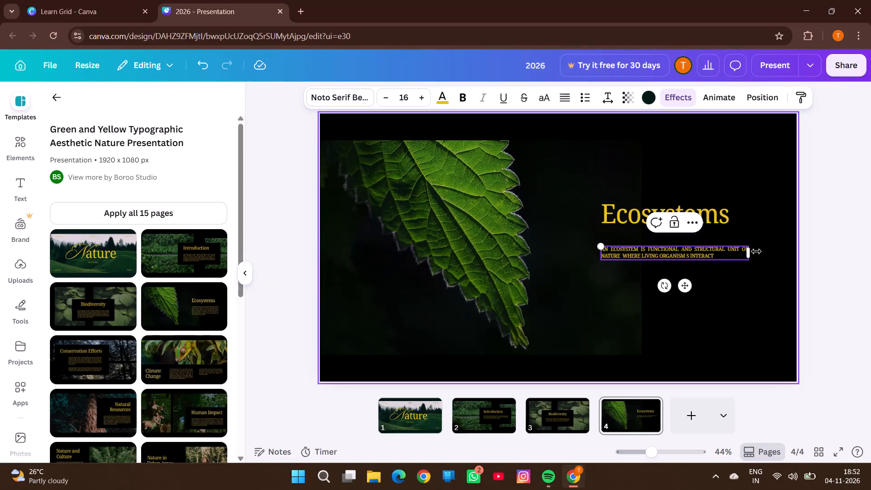
Delete the stray "S" after "ORGANISM" in the Ecosystems paragraph, keeping a space before "INTERACT".
{"action": "left_click", "coordinate": [729, 255]}
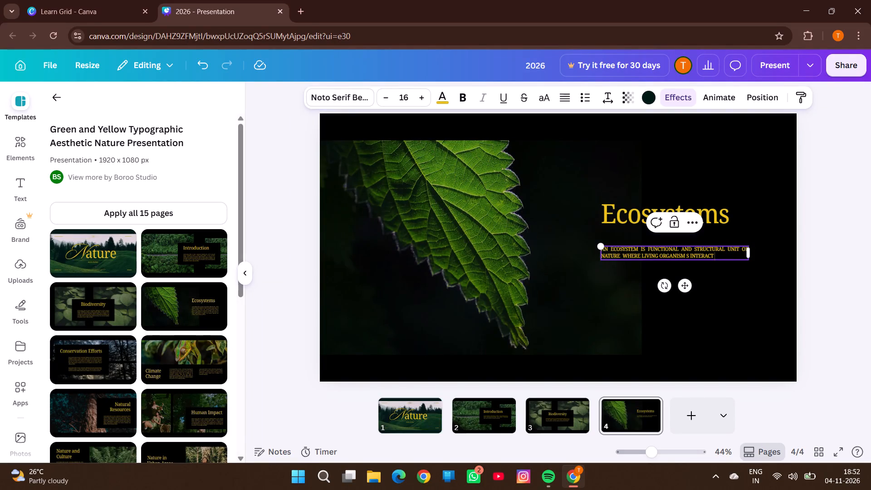
{"action": "left_click", "coordinate": [691, 256]}
{"action": "key", "text": "BackSpace"}
{"action": "key", "text": "BackSpace"}
{"action": "key", "text": "space"}
Continue the end of the Ecosystems paragraph with "WITH EACH OTHER AND WITH THEIR SURROUNDING".
{"action": "left_click", "coordinate": [719, 255]}
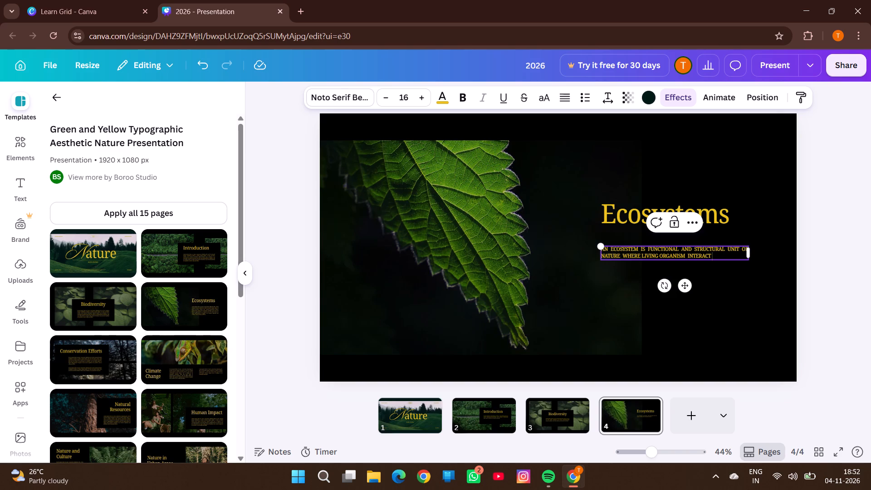
{"action": "key", "text": "space"}
{"action": "type", "text": "WITH EACH OTHER"}
{"action": "key", "text": "space"}
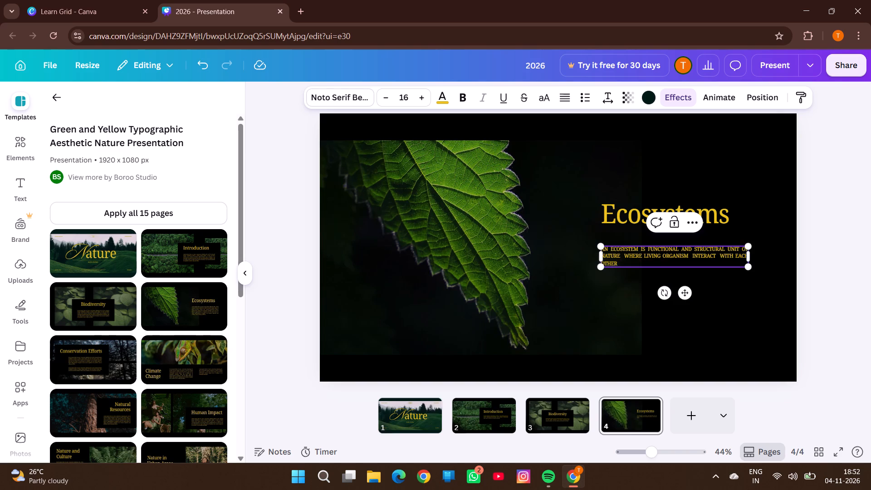
{"action": "type", "text": "AND"}
{"action": "key", "text": "space"}
{"action": "type", "text": "WITH THEIR"}
{"action": "key", "text": "space"}
{"action": "type", "text": "SURROUNDING"}
{"action": "key", "text": "space"}
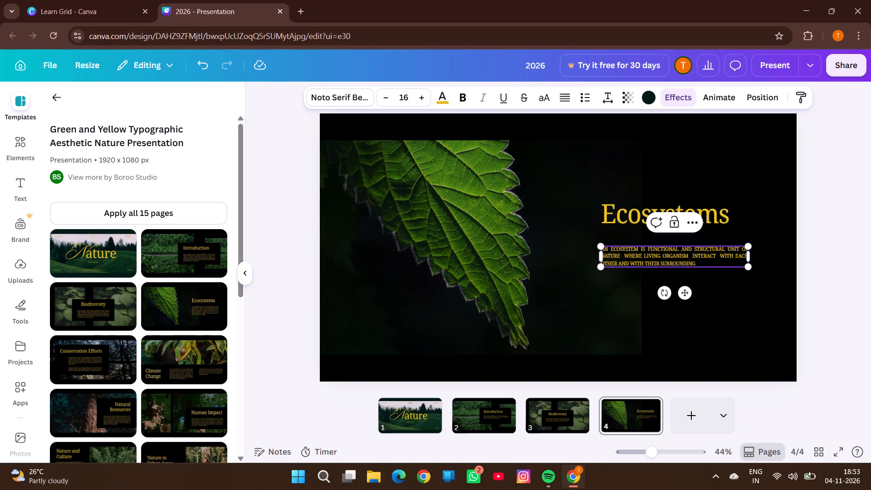
Finish the Ecosystems paragraph with "NON-LIVING PHYSICAL ENVIRONMENT..".
{"action": "type", "text": "NON-LIB"}
{"action": "key", "text": "BackSpace"}
{"action": "type", "text": "VING"}
{"action": "key", "text": "space"}
{"action": "type", "text": "PHYSICAL ENVIRONMENT"}
{"action": "key", "text": "space"}
{"action": "key", "text": "BackSpace"}
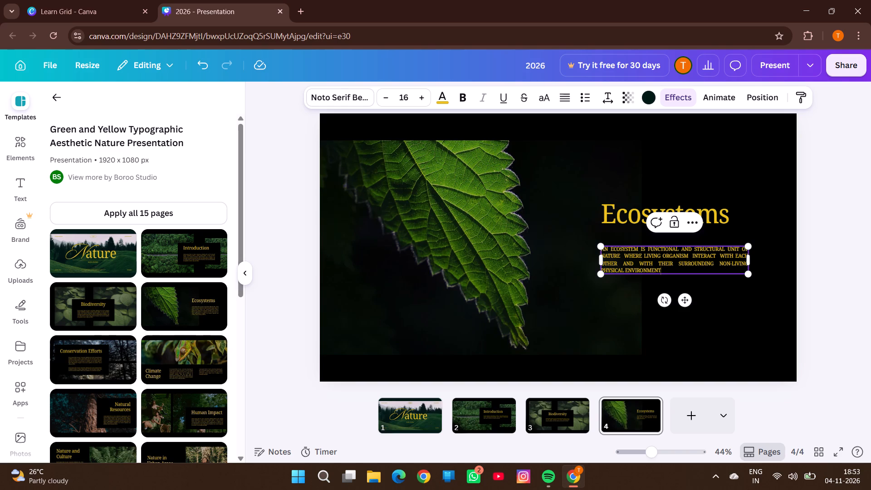
{"action": "key", "text": "period"}
{"action": "left_click", "coordinate": [665, 268]}
{"action": "left_click", "coordinate": [695, 271]}
{"action": "key", "text": "period"}
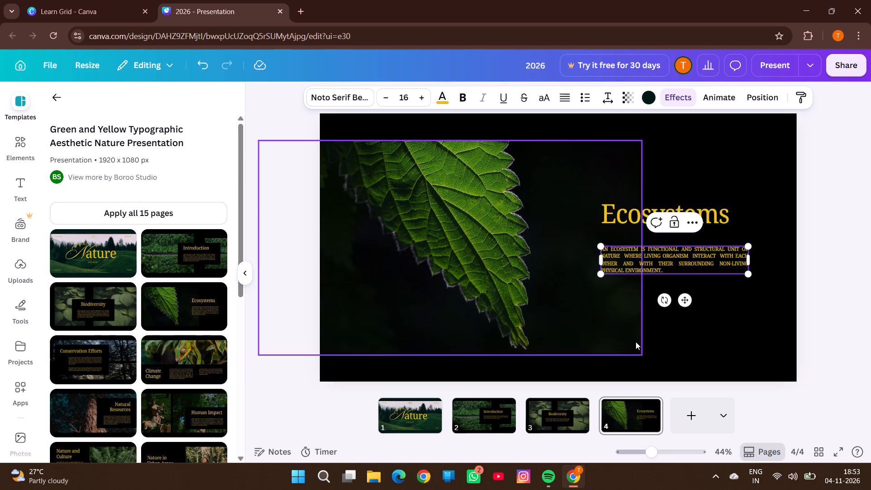
Add the template's Conservation Efforts layout as a new page.
{"action": "left_click", "coordinate": [124, 351]}
{"action": "left_click", "coordinate": [483, 279]}
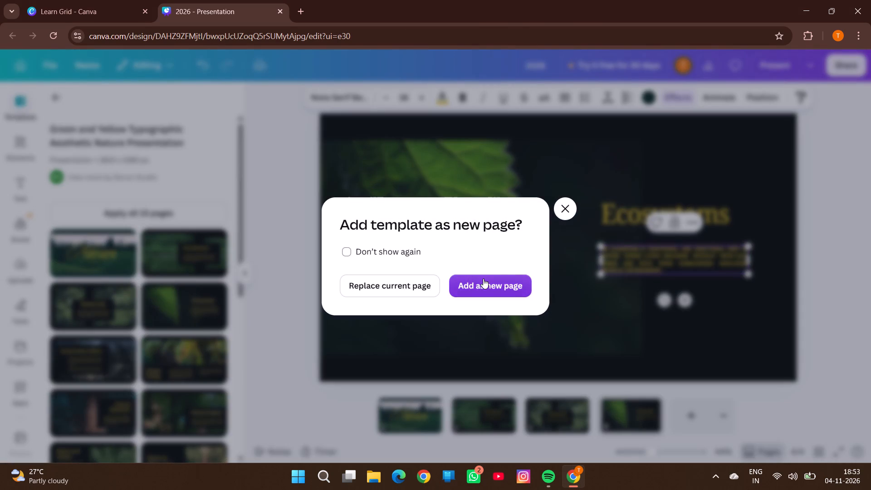
Clear the placeholder text from the upper paragraph on the Conservation Efforts page, keeping its text box ready for editing.
{"action": "double_click", "coordinate": [572, 254]}
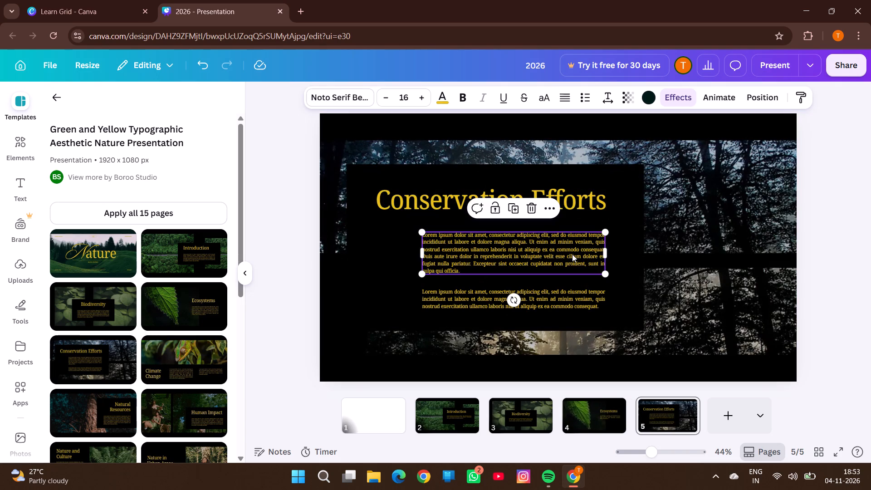
{"action": "key", "text": "BackSpace"}
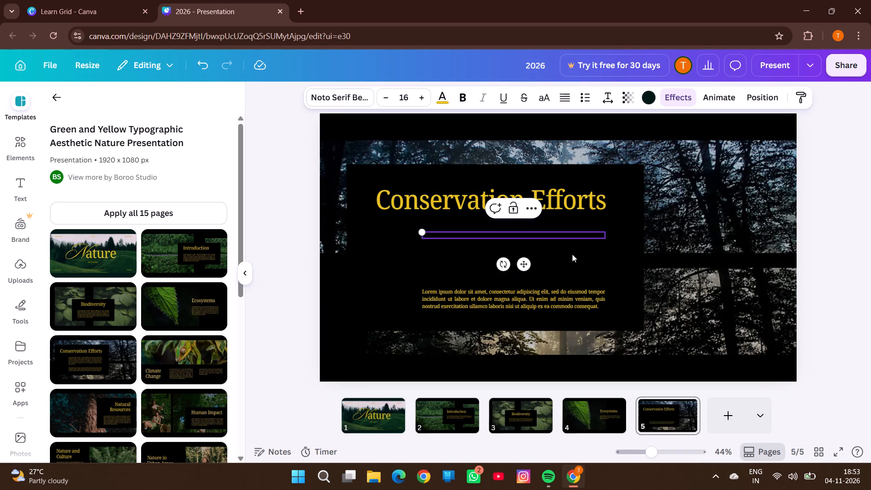
{"action": "left_click", "coordinate": [462, 235]}
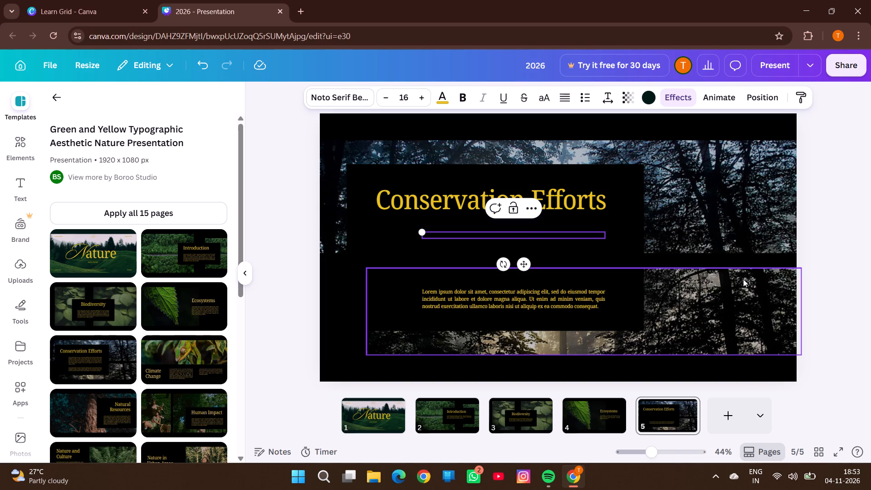
Switch to Spotify and pause the song "So High".
{"action": "left_click", "coordinate": [554, 484]}
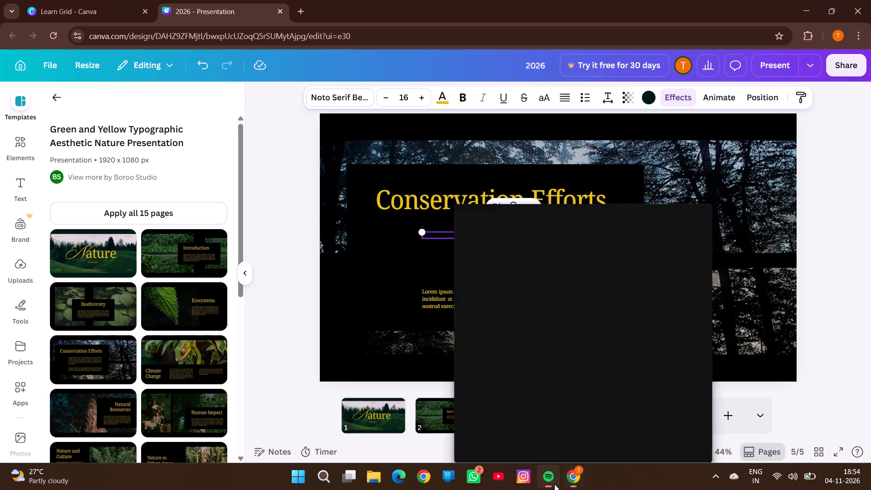
{"action": "left_click", "coordinate": [649, 437]}
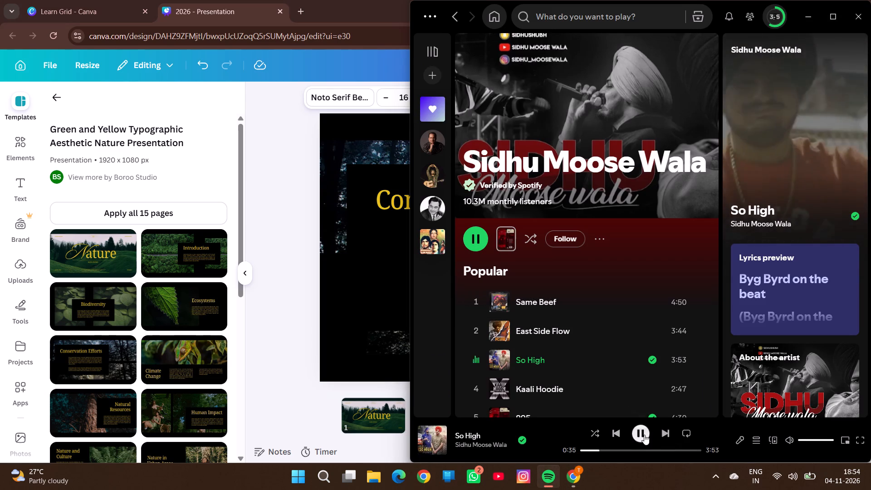
{"action": "left_click", "coordinate": [644, 435]}
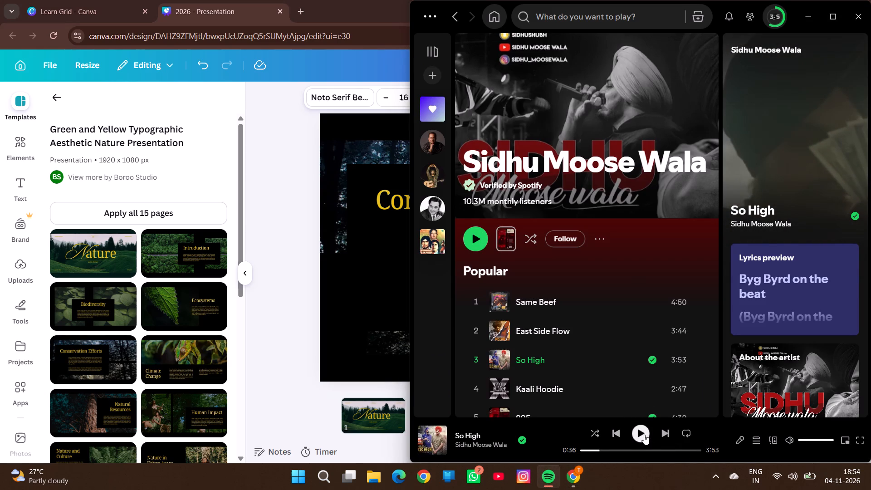
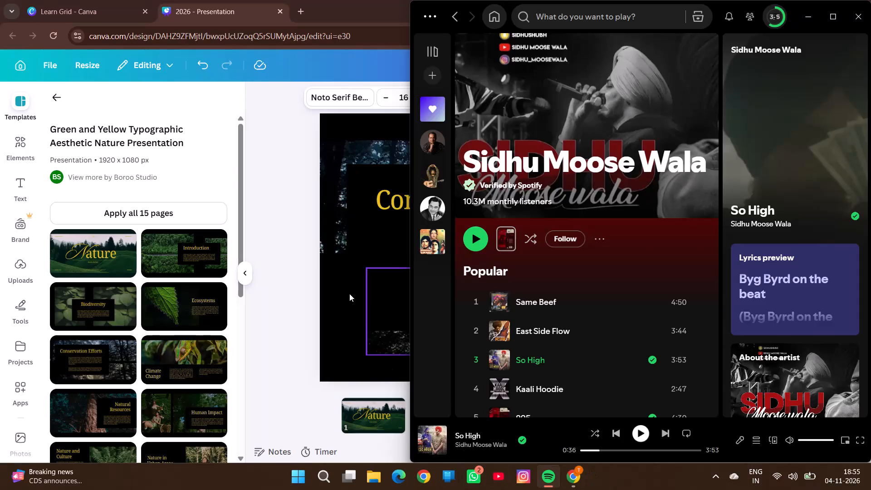
Switch back from Spotify to the Canva presentation.
{"action": "left_click", "coordinate": [349, 294]}
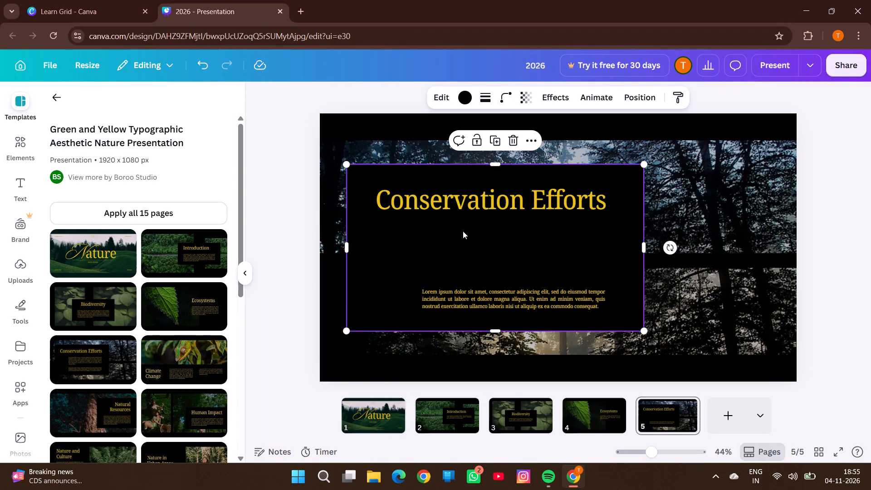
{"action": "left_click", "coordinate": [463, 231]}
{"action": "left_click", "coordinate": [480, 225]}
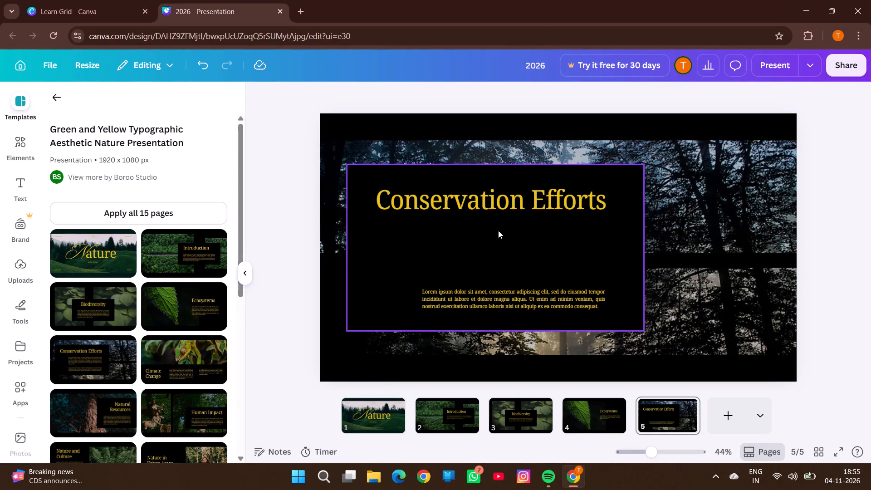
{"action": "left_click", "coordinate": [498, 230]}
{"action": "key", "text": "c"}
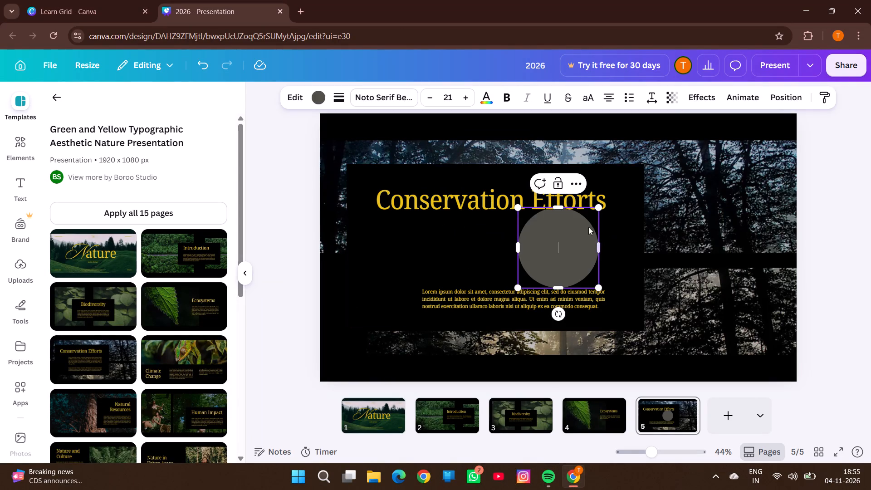
Undo the stray circle and the removal of the upper placeholder paragraph on the Conservation Efforts page.
{"action": "left_click", "coordinate": [203, 65]}
{"action": "left_click", "coordinate": [203, 65]}
{"action": "double_click", "coordinate": [203, 65]}
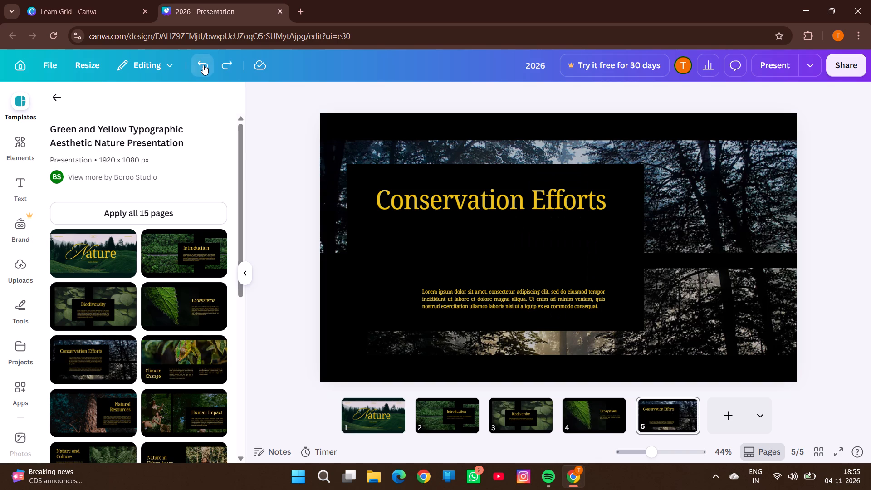
Replace the upper Conservation Efforts placeholder paragraph with "CONSERVATIONS EFFORTS AREC PLANNED ACTION AND POLICIES DESIGNED".
{"action": "double_click", "coordinate": [444, 246]}
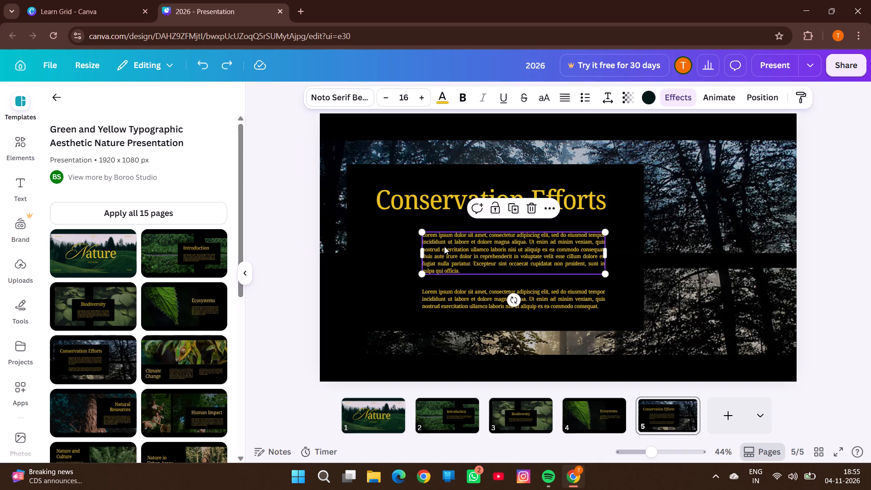
{"action": "key", "text": "BackSpace"}
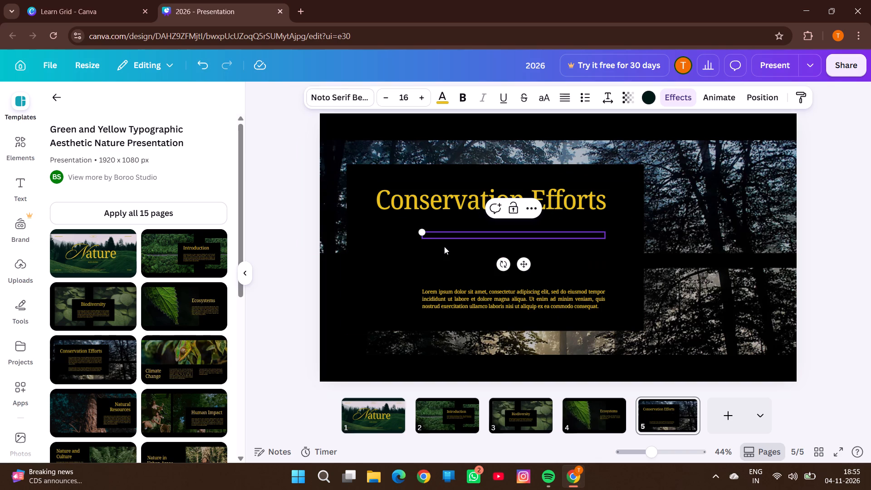
{"action": "type", "text": "CONSERVATIONS A"}
{"action": "key", "text": "BackSpace"}
{"action": "type", "text": "EFFORTS A"}
{"action": "type", "text": "REC PLANNED"}
{"action": "key", "text": "space"}
{"action": "type", "text": "ACTION"}
{"action": "key", "text": "space"}
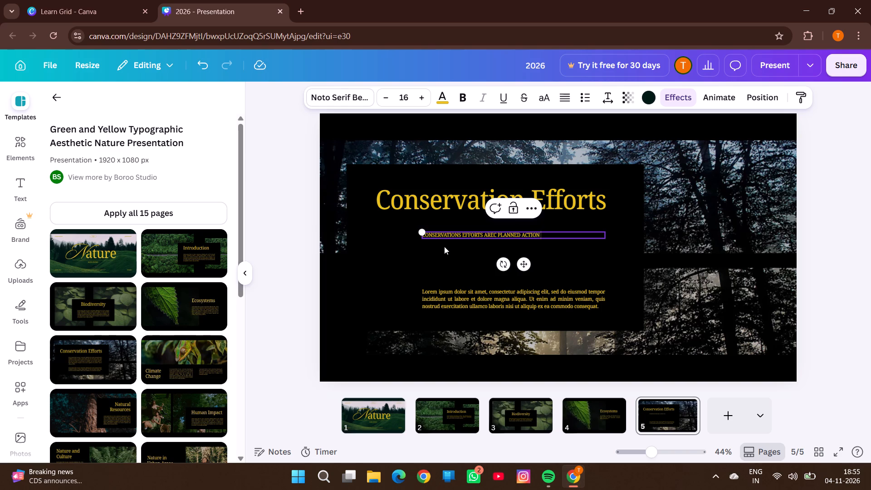
{"action": "type", "text": "AND POLICIES DESIGNED"}
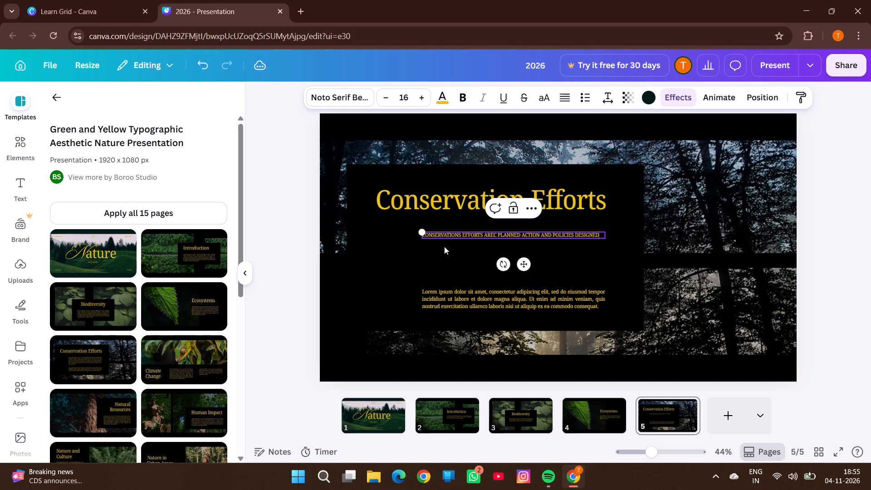
{"action": "key", "text": "space"}
Continue the upper Conservation Efforts paragraph with "TO PROTECT ,PRESERVE,AND RESTORE NATURAL RESOURCES".
{"action": "type", "text": "TO PROTECT"}
{"action": "key", "text": "space"}
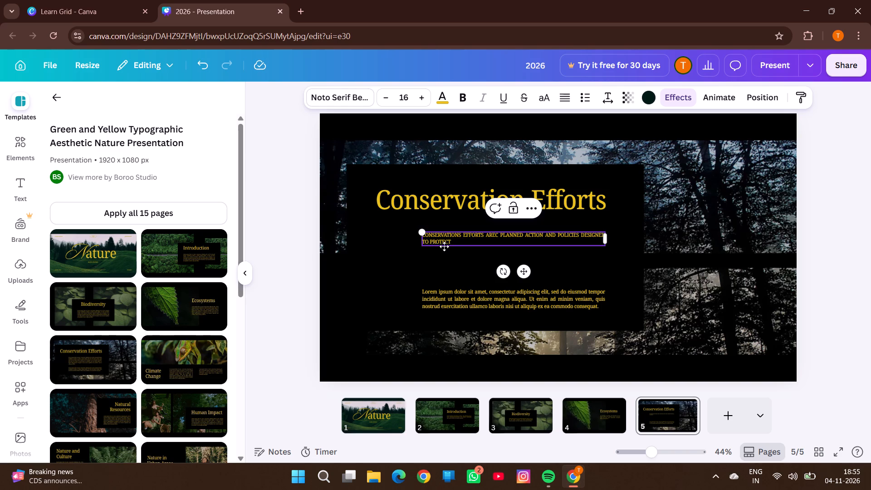
{"action": "type", "text": ",PRESERVE"}
{"action": "key", "text": "space"}
{"action": "key", "text": "BackSpace"}
{"action": "type", "text": ",AND RESTORE"}
{"action": "key", "text": "space"}
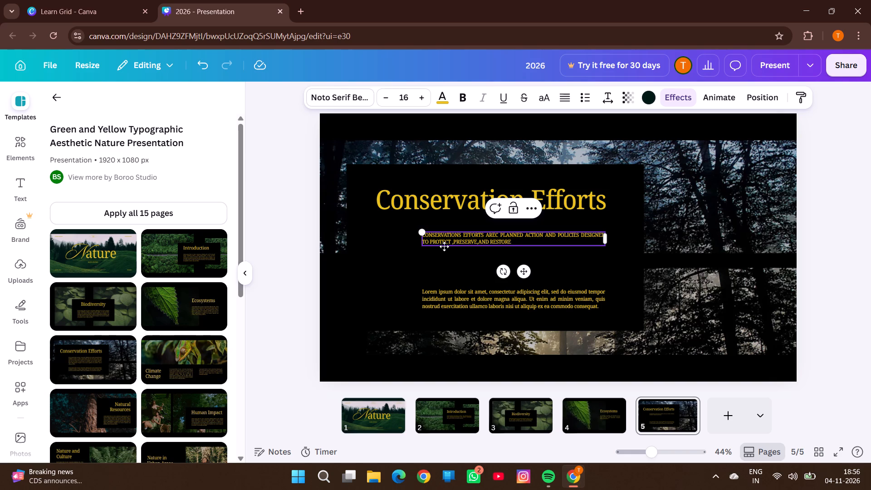
{"action": "type", "text": "NATURAL"}
{"action": "key", "text": "space"}
{"action": "type", "text": "RESOURCES"}
{"action": "key", "text": "space"}
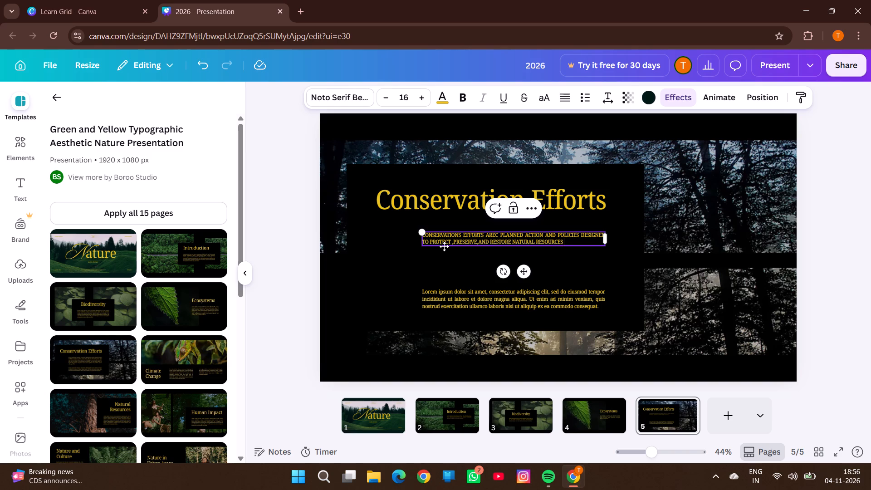
Finish the upper Conservation Efforts paragraph with ",WILDLIFE ,AND ECOSYSTEMS.".
{"action": "type", "text": ",WILDLIFE"}
{"action": "key", "text": "space"}
{"action": "type", "text": ",AND"}
{"action": "key", "text": "space"}
{"action": "type", "text": "ES"}
{"action": "key", "text": "BackSpace"}
{"action": "type", "text": "COSYSTEM"}
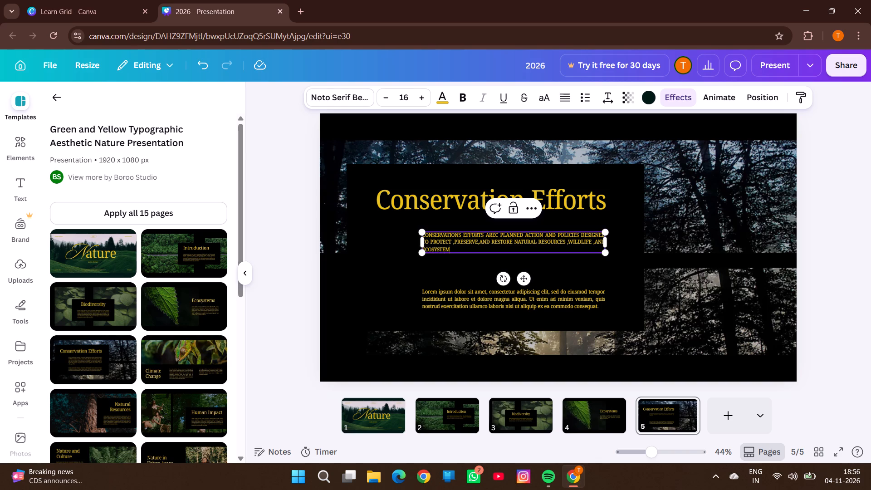
{"action": "type", "text": "S."}
{"action": "left_click", "coordinate": [489, 256]}
Replace the lower Conservation Efforts placeholder paragraph with "THEY AIM TO RESERVE HABITAT DESTRUCTION".
{"action": "double_click", "coordinate": [475, 301]}
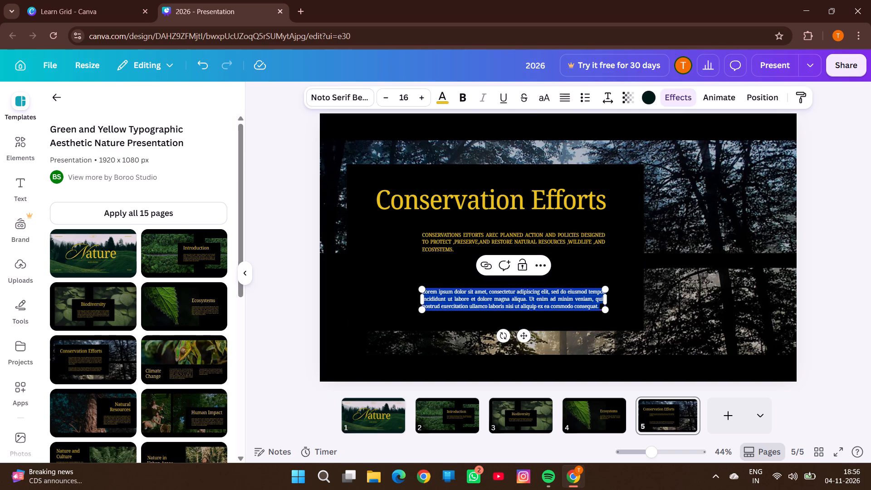
{"action": "key", "text": "BackSpace"}
{"action": "type", "text": "THEY AIM TO RESERVE"}
{"action": "key", "text": "space"}
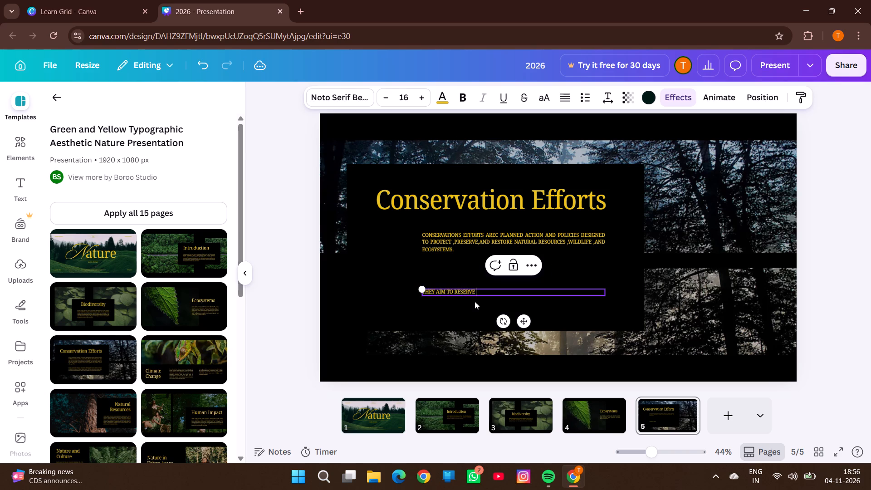
{"action": "type", "text": "HABITS"}
{"action": "key", "text": "space"}
{"action": "key", "text": "BackSpace"}
{"action": "key", "text": "BackSpace"}
{"action": "key", "text": "BackSpace"}
{"action": "type", "text": "TAT"}
{"action": "key", "text": "space"}
{"action": "type", "text": "DESTRUCTION"}
{"action": "key", "text": "space"}
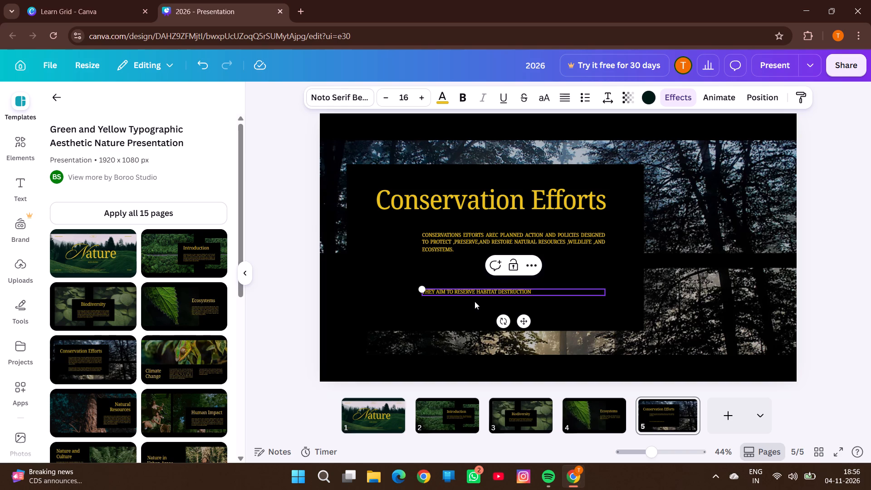
Continue the lower Conservation Efforts paragraph with ",FLIGHT CLIMATE CHANGE ,AND SAFEGUARD".
{"action": "key", "text": "comma"}
{"action": "type", "text": "FLI"}
{"action": "type", "text": "GHT CLIMATE"}
{"action": "key", "text": "space"}
{"action": "type", "text": "CHANGE"}
{"action": "key", "text": "space"}
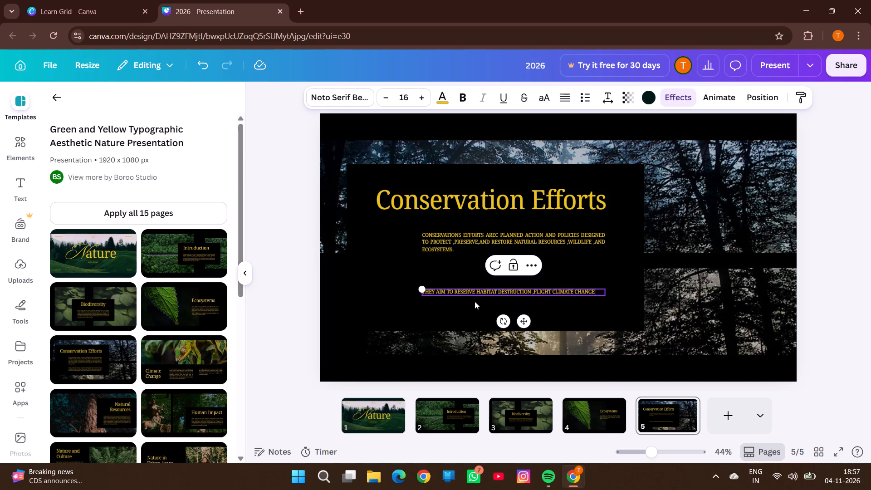
{"action": "type", "text": ",AND SAFEGU"}
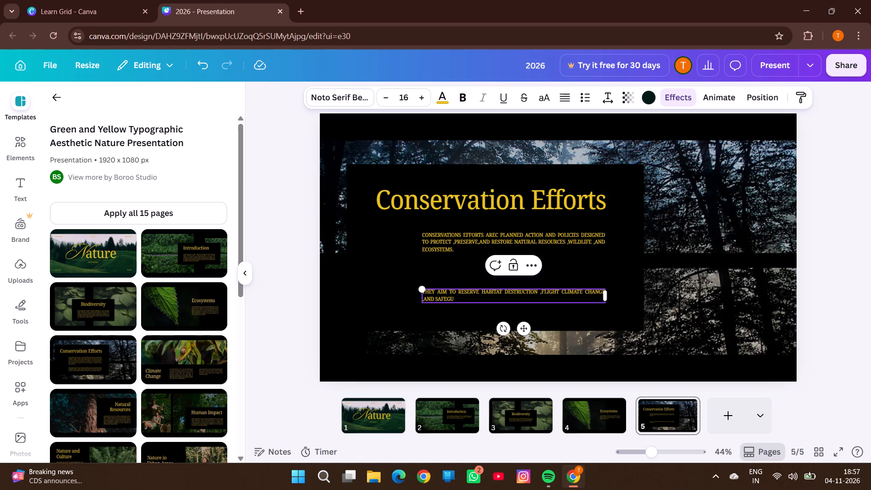
{"action": "type", "text": "ARD"}
{"action": "key", "text": "space"}
Finish the lower Conservation Efforts paragraph with "GLOBAL BIODIVERSITY FOR FUTURE GENERATIONS." and leave text editing.
{"action": "type", "text": "GLOBAL BIODIVERSITY"}
{"action": "key", "text": "space"}
{"action": "type", "text": "FOR FUTURE GENERATION"}
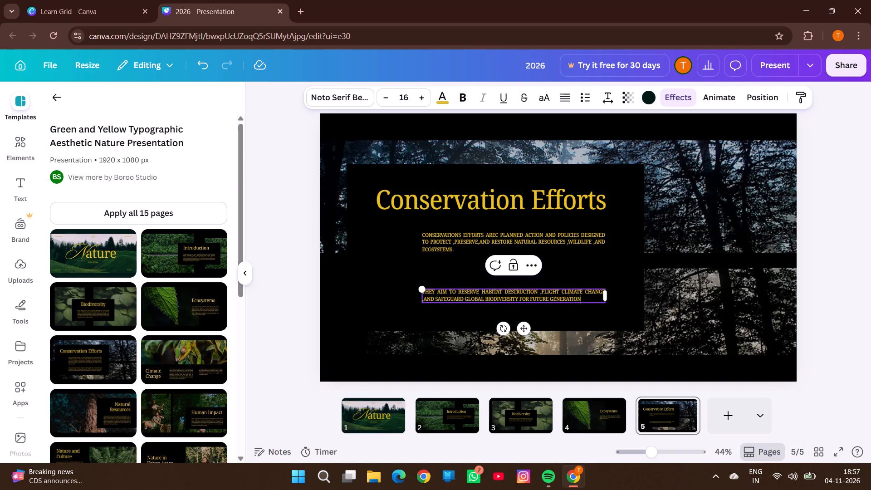
{"action": "key", "text": "s"}
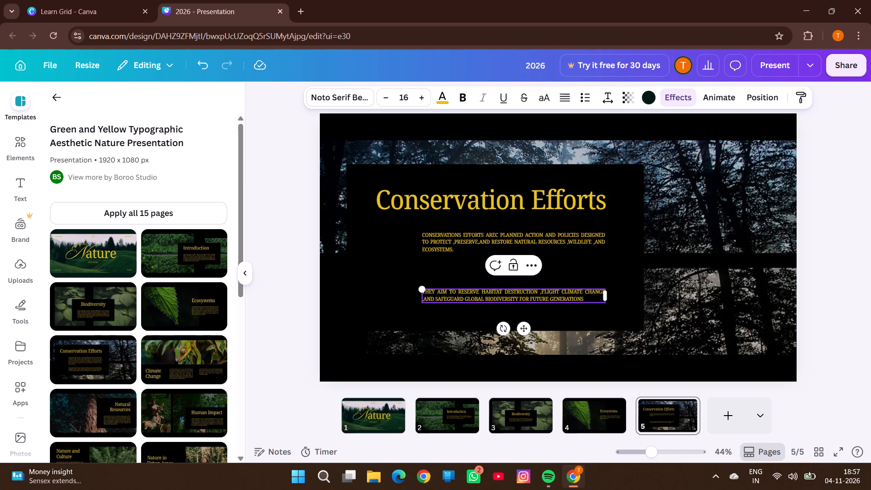
{"action": "key", "text": "period"}
{"action": "left_click", "coordinate": [603, 320]}
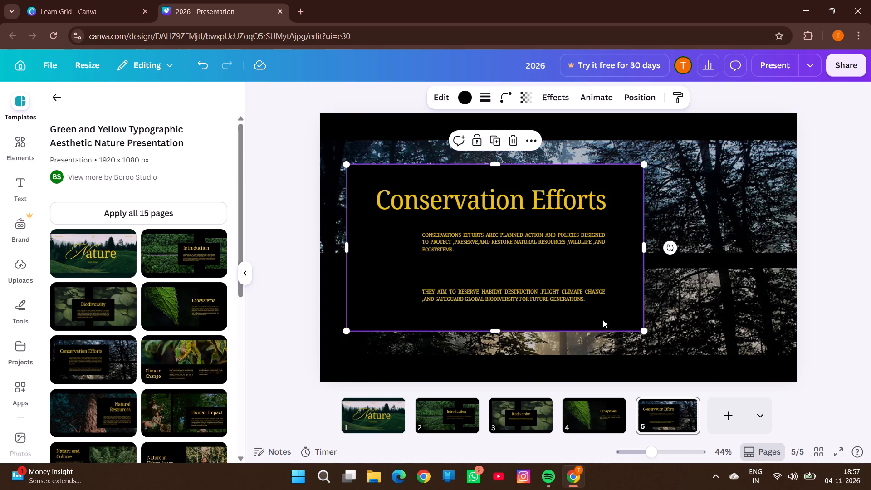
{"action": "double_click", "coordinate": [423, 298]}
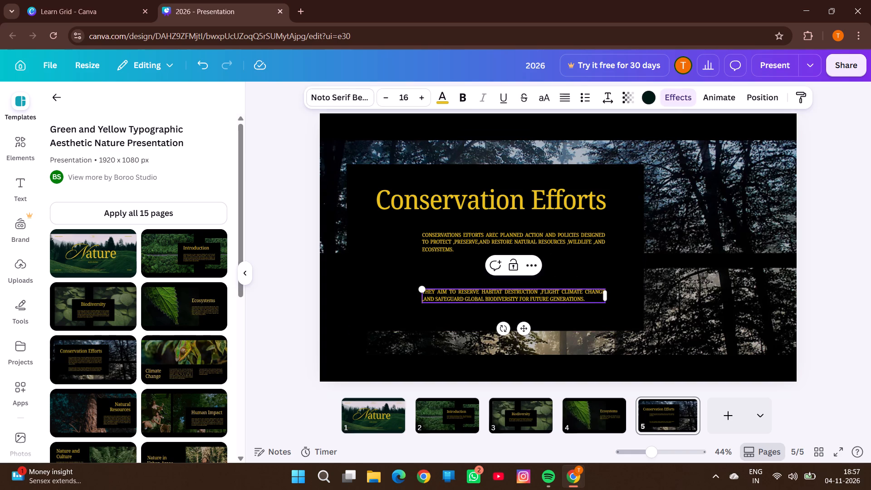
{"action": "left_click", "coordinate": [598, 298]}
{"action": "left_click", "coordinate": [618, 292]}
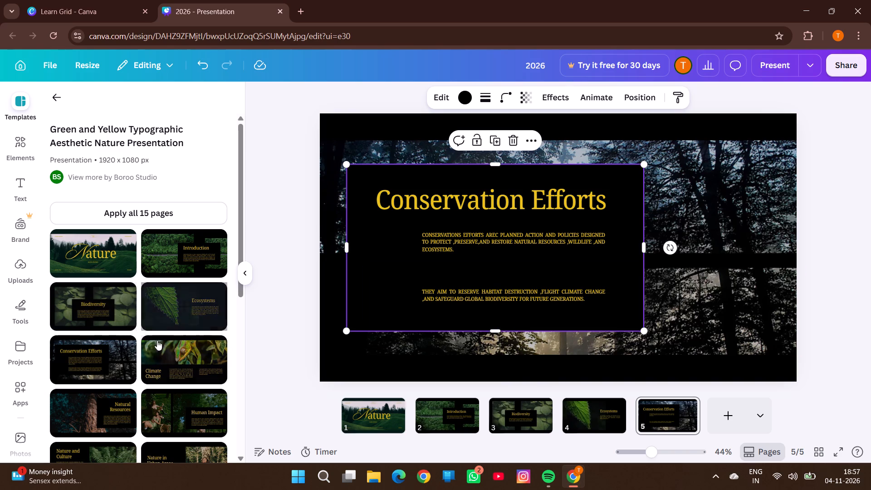
Add the template's Climate Change page to the presentation as page 6.
{"action": "scroll", "coordinate": [164, 350], "scroll_direction": "down", "scroll_amount": 1}
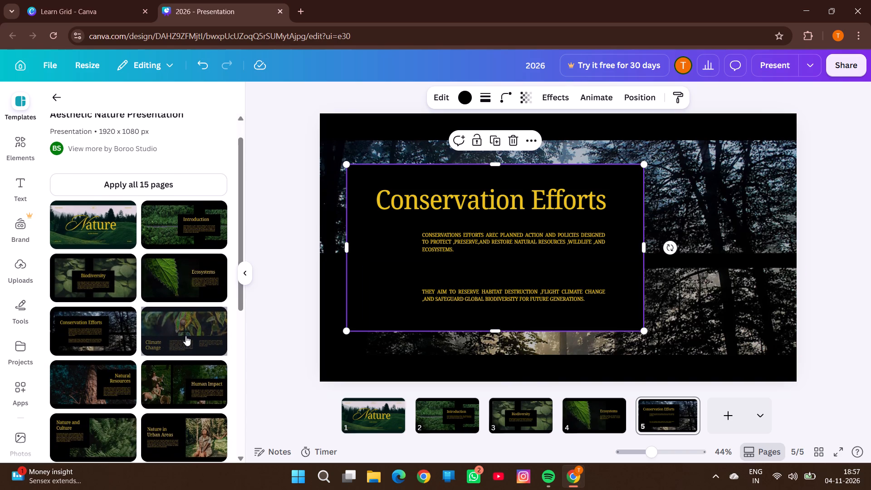
{"action": "left_click", "coordinate": [186, 336]}
{"action": "left_click", "coordinate": [513, 285]}
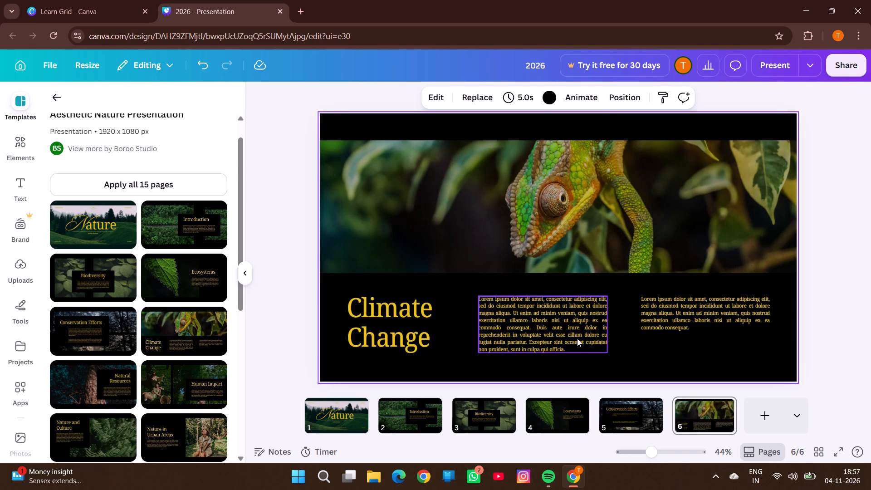
Replace the first Climate Change placeholder paragraph, beside the title, with "CLIMATE CHANGE IS THE LONG-TERM SHIFT".
{"action": "double_click", "coordinate": [577, 338]}
{"action": "key", "text": "BackSpace"}
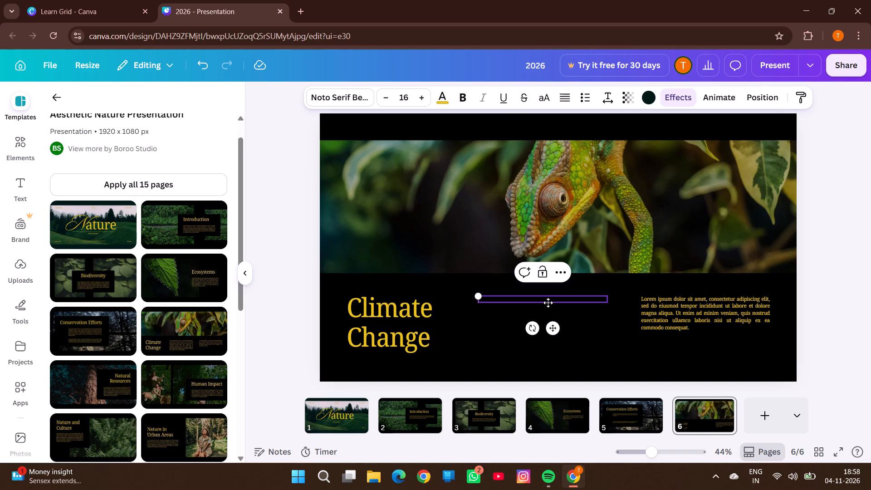
{"action": "type", "text": "CLIMATE CHANGE IS THE"}
{"action": "key", "text": "space"}
{"action": "type", "text": "LO"}
{"action": "type", "text": "NG-TERN"}
{"action": "key", "text": "BackSpace"}
{"action": "key", "text": "comma"}
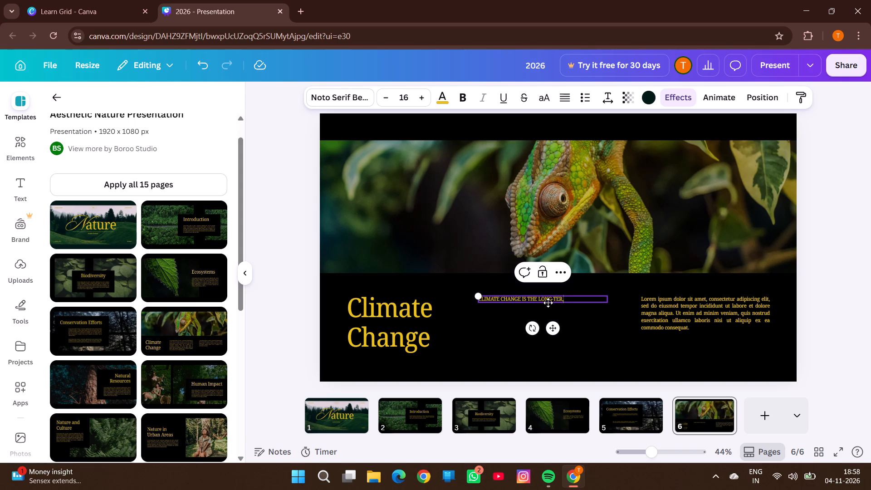
{"action": "key", "text": "BackSpace"}
{"action": "type", "text": "M SHO"}
{"action": "key", "text": "BackSpace"}
{"action": "type", "text": "IFT"}
{"action": "key", "text": "space"}
Continue the first Climate Change paragraph with "IN EARTH'S TEMPERATURE AND WEATHER PATTERNS".
{"action": "type", "text": "IN EARTH"}
{"action": "type", "text": "'S"}
{"action": "key", "text": "space"}
{"action": "type", "text": "TEMPERATURE"}
{"action": "key", "text": "space"}
{"action": "type", "text": "AN"}
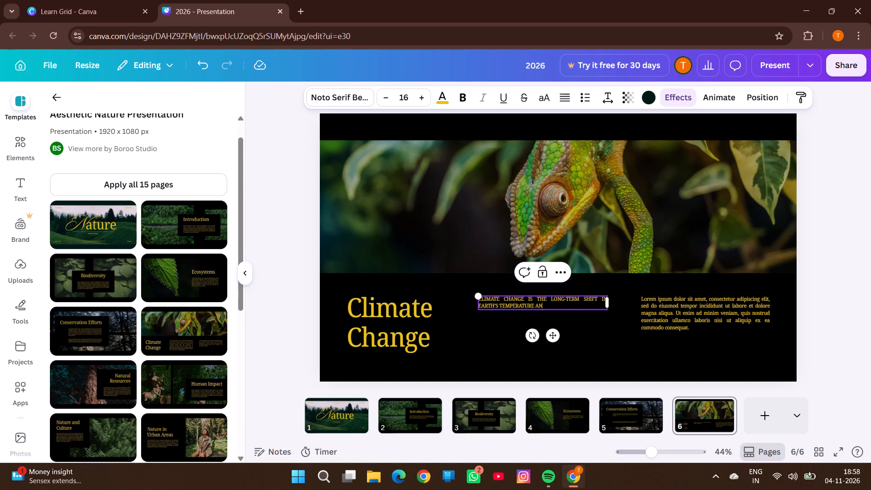
{"action": "type", "text": "D WEATHER"}
{"action": "key", "text": "space"}
{"action": "type", "text": "PATTERNS"}
{"action": "key", "text": "space"}
Finish the first Climate Change paragraph with ",DRIVEN PRIMARILY BY HUMANS ACTIVITIES SINCE THE 1800S.".
{"action": "type", "text": ",DRIVEN"}
{"action": "key", "text": "space"}
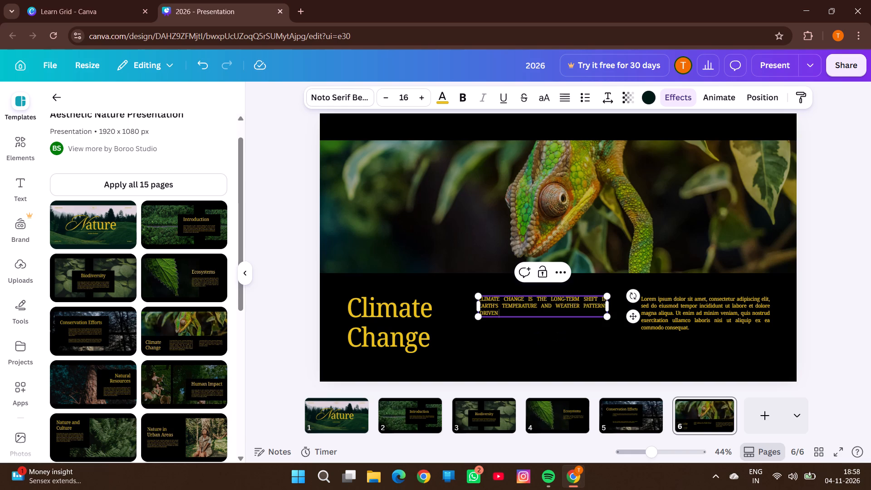
{"action": "type", "text": "PRIMA"}
{"action": "type", "text": "RILY BY"}
{"action": "key", "text": "space"}
{"action": "type", "text": "HUMANS"}
{"action": "key", "text": "space"}
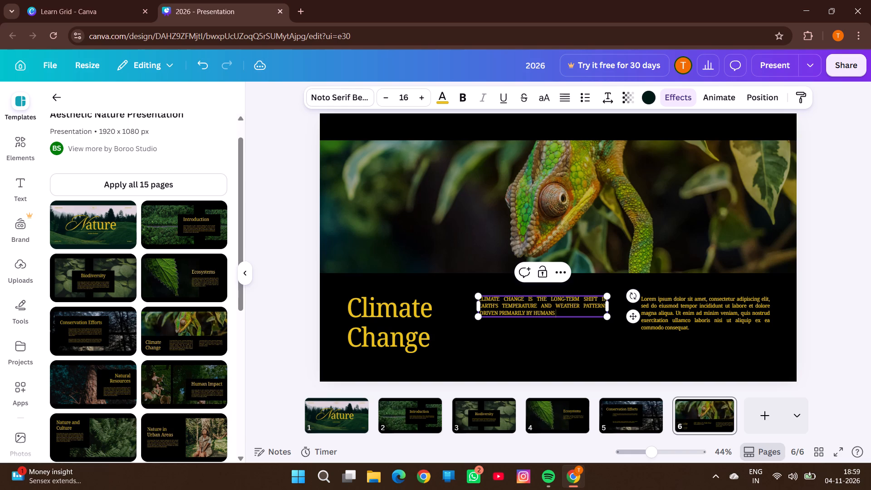
{"action": "type", "text": "ACTIVITIES"}
{"action": "key", "text": "space"}
{"action": "type", "text": "SINCE THE 1800S"}
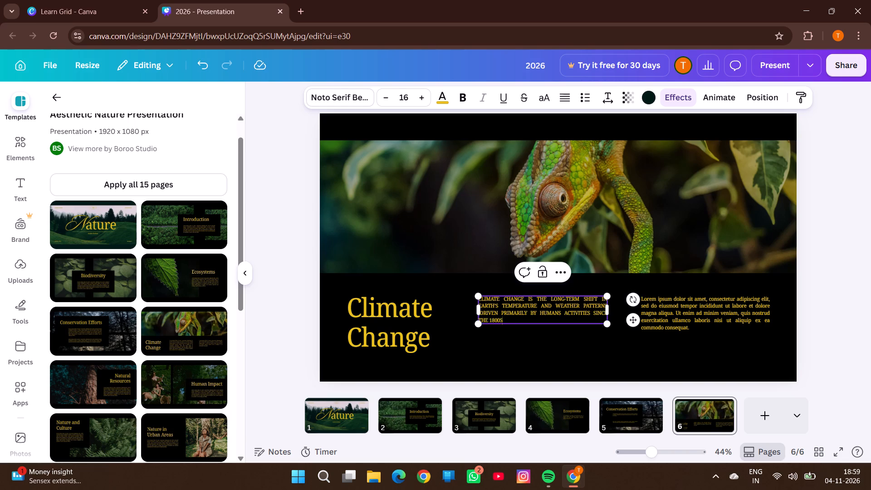
{"action": "key", "text": "period"}
Replace the second Climate Change placeholder paragraph with the heading "KEY CAUSES".
{"action": "double_click", "coordinate": [684, 314]}
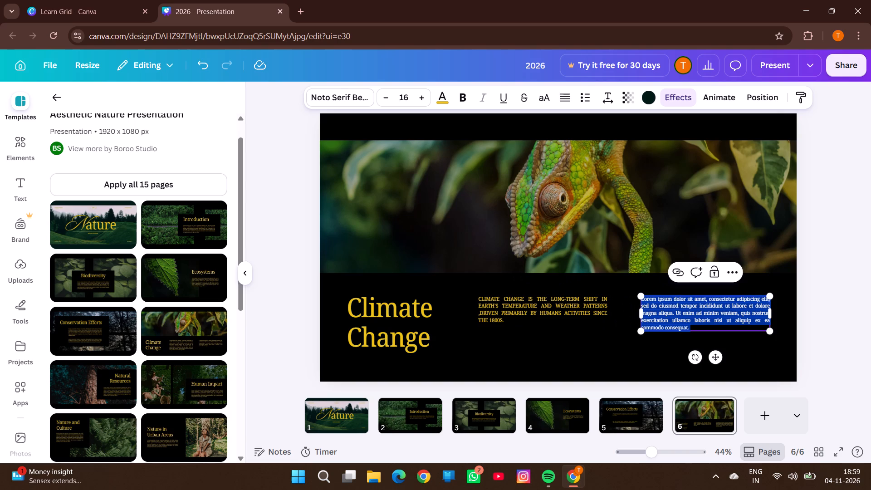
{"action": "key", "text": "BackSpace"}
{"action": "type", "text": "KEY"}
{"action": "key", "text": "space"}
{"action": "type", "text": "CAUSES"}
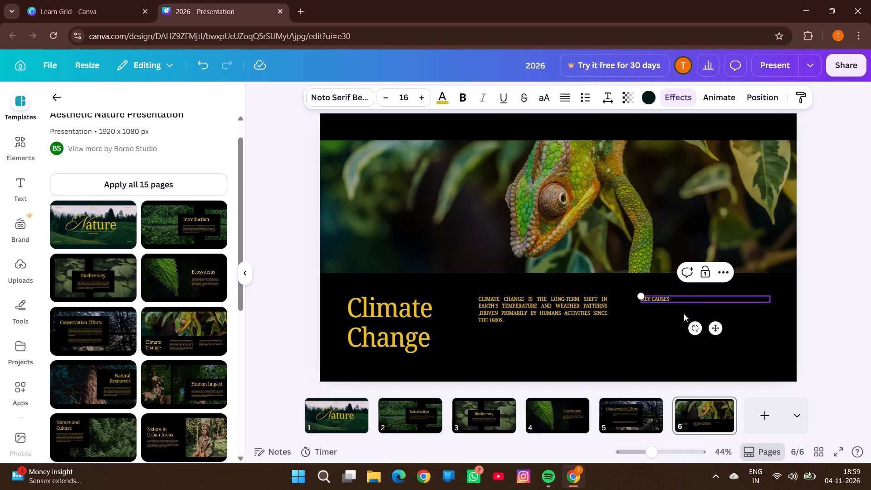
Increase the font size of the "KEY CAUSES" heading to 25.
{"action": "double_click", "coordinate": [665, 300]}
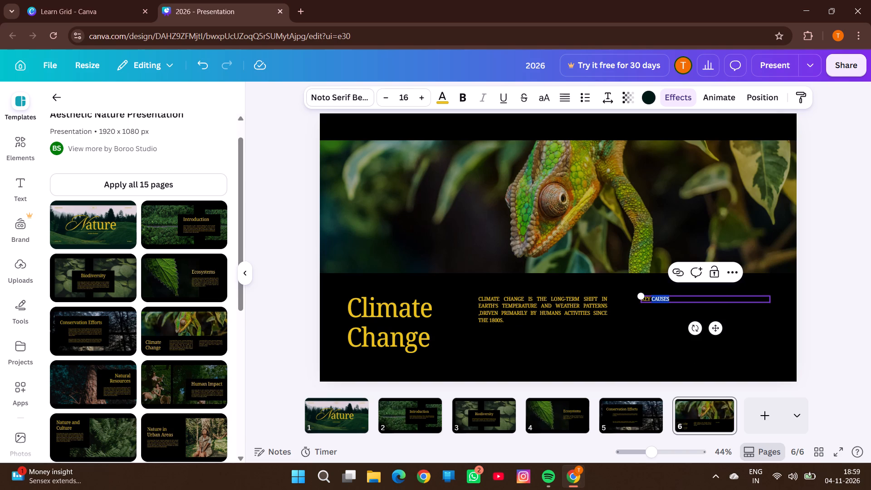
{"action": "triple_click", "coordinate": [651, 298]}
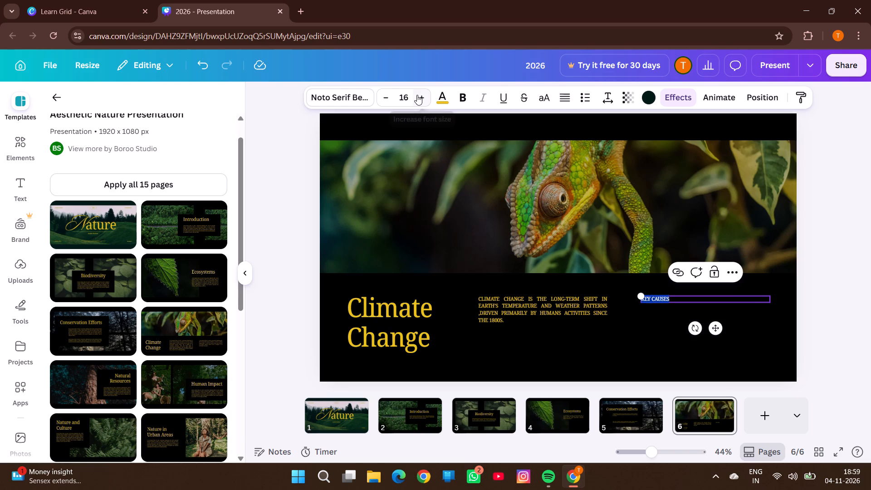
{"action": "triple_click", "coordinate": [417, 96]}
{"action": "triple_click", "coordinate": [417, 96]}
{"action": "triple_click", "coordinate": [417, 96]}
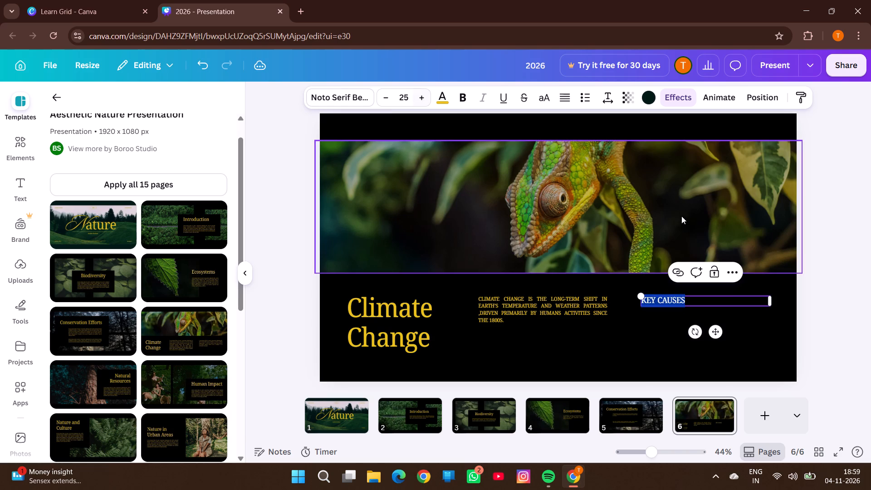
{"action": "left_click", "coordinate": [705, 300]}
Start a new line below "KEY CAUSES" and reduce its font size to 13.
{"action": "key", "text": "Return"}
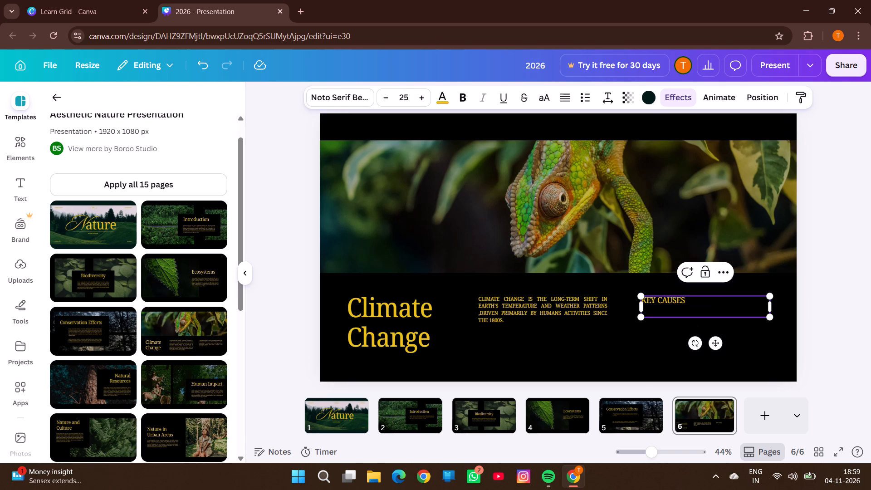
{"action": "triple_click", "coordinate": [385, 98]}
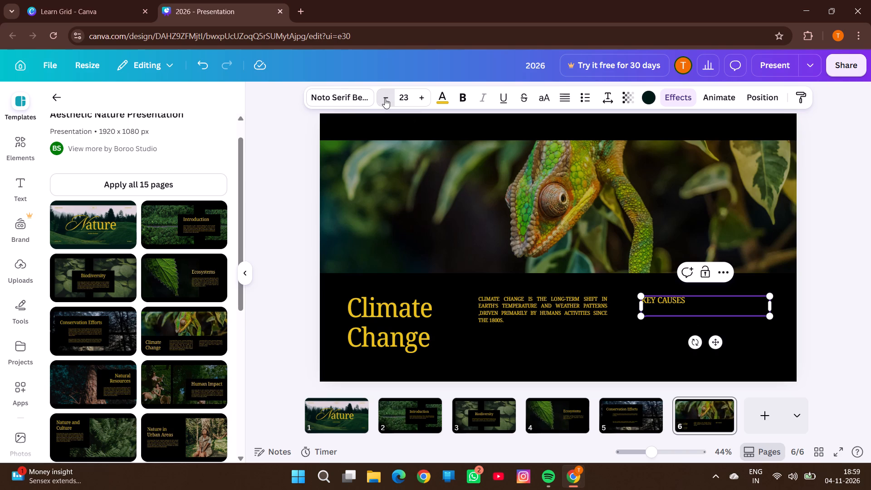
{"action": "triple_click", "coordinate": [385, 98]}
{"action": "triple_click", "coordinate": [385, 98]}
{"action": "double_click", "coordinate": [385, 98]}
{"action": "left_click", "coordinate": [385, 98]}
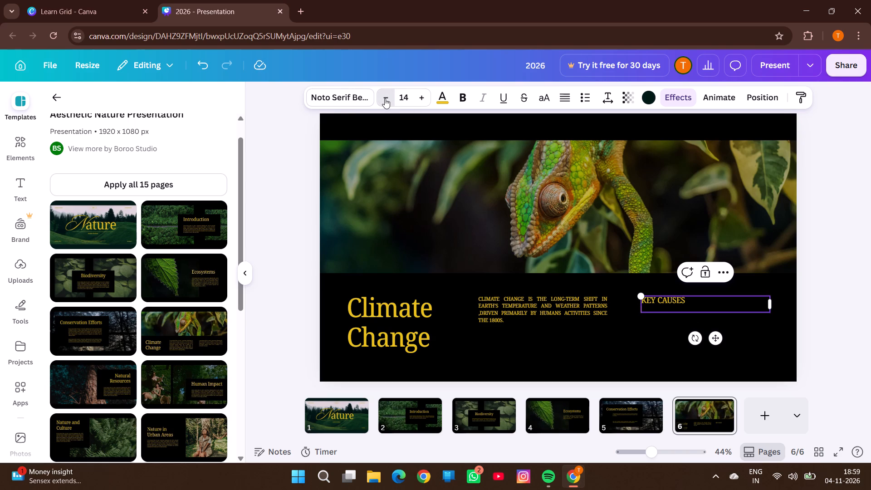
{"action": "left_click", "coordinate": [650, 307]}
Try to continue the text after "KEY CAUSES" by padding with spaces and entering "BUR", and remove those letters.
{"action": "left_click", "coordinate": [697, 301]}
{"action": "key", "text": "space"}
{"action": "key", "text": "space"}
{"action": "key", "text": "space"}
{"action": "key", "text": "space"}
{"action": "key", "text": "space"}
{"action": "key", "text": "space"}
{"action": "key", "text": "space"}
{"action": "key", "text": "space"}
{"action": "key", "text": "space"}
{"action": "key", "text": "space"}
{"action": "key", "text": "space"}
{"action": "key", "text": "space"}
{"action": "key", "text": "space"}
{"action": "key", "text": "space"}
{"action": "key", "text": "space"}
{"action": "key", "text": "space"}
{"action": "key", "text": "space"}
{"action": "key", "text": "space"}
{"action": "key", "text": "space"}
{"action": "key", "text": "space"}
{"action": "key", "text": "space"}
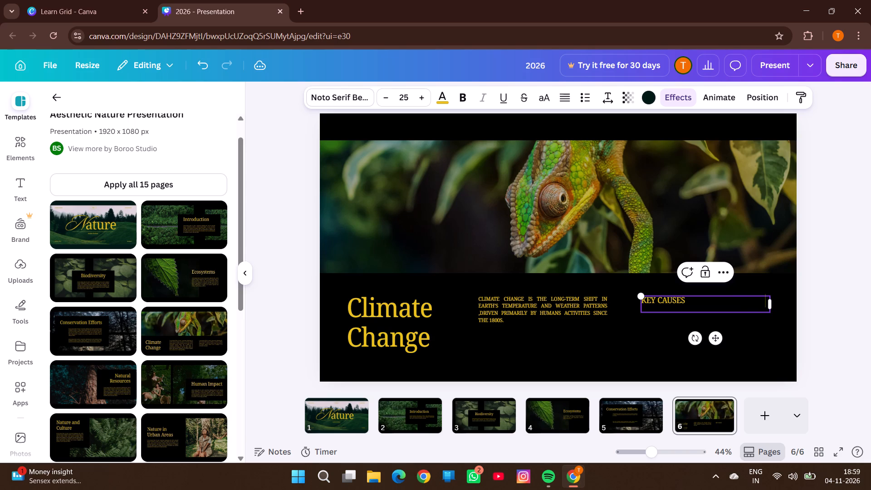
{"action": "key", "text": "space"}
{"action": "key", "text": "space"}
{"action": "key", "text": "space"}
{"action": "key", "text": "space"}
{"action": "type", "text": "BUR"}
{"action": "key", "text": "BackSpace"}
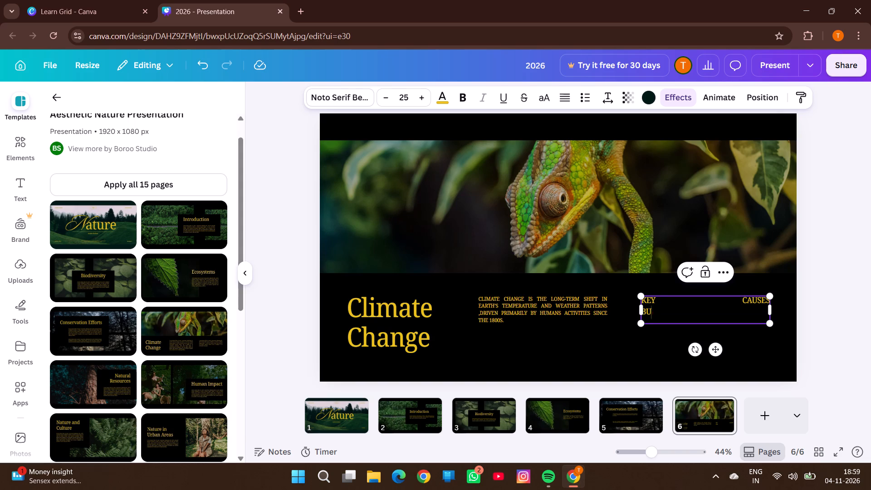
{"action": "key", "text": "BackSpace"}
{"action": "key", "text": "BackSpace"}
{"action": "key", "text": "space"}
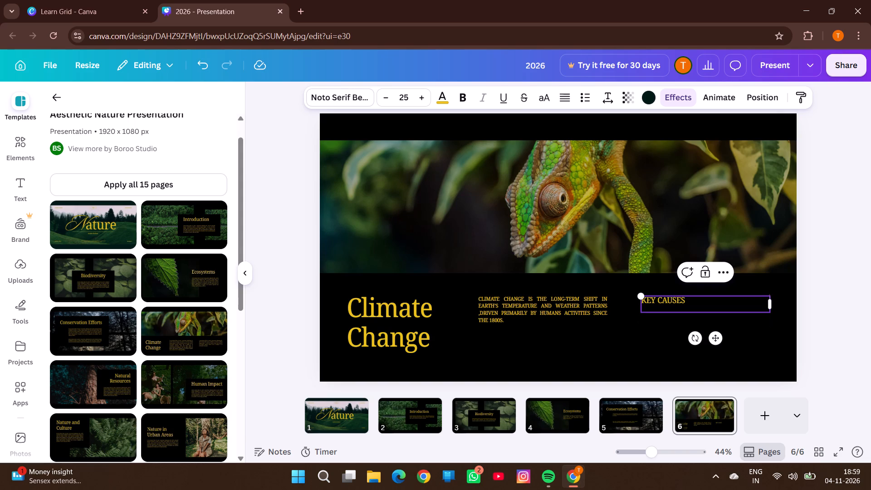
Add the line "BURNING FOSSIL FUELS" below the "KEY CAUSES" heading at font size 17.
{"action": "key", "text": "Return"}
{"action": "type", "text": "BU"}
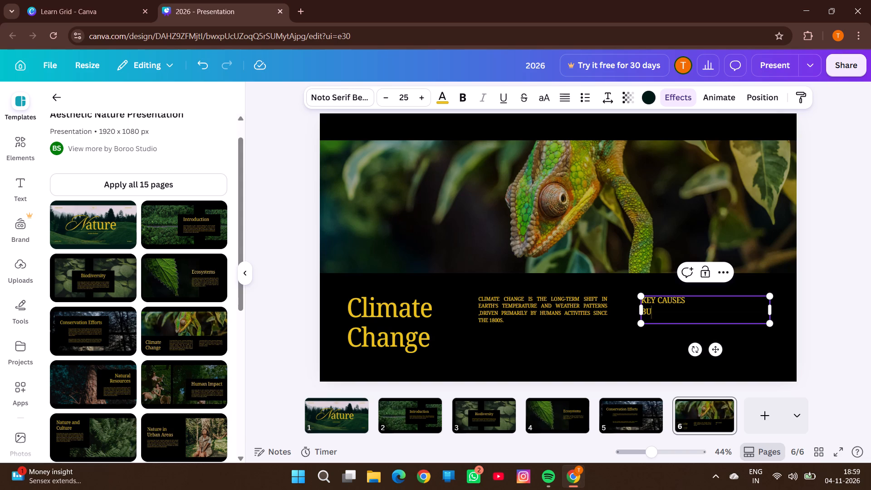
{"action": "triple_click", "coordinate": [385, 99]}
{"action": "triple_click", "coordinate": [385, 99]}
{"action": "double_click", "coordinate": [385, 99]}
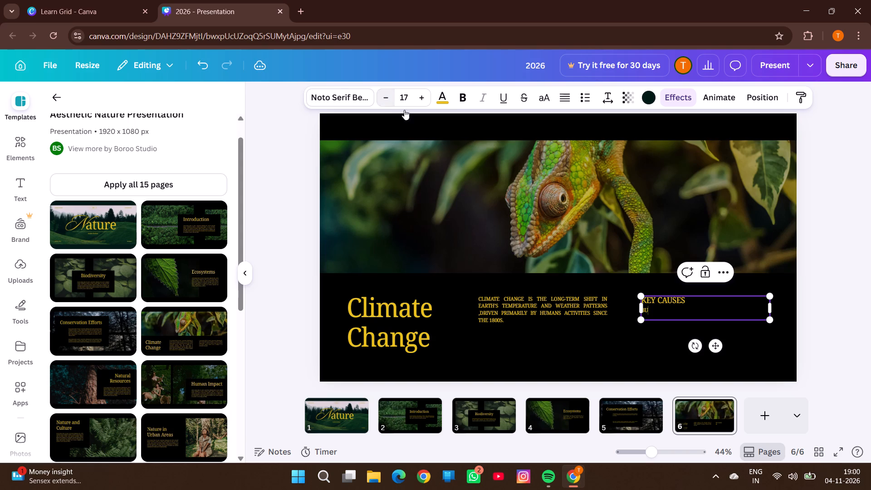
{"action": "type", "text": "RNING"}
{"action": "key", "text": "space"}
{"action": "type", "text": "FOSSIL FUELS"}
{"action": "key", "text": "space"}
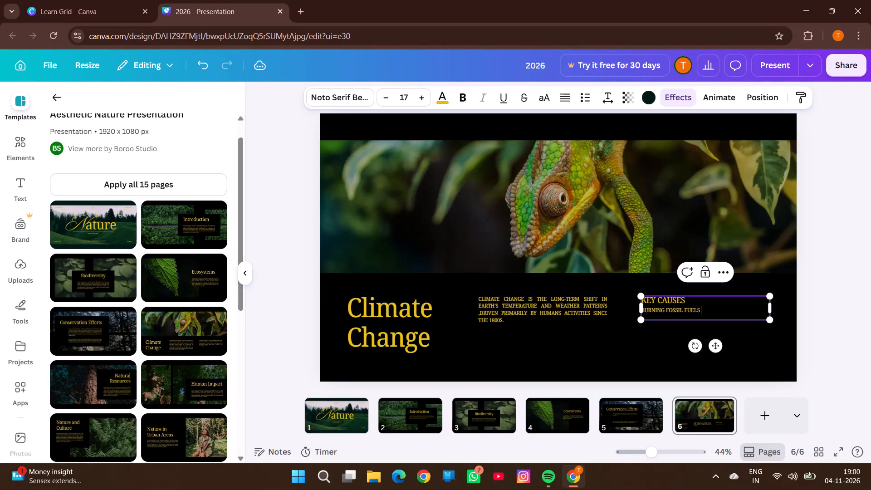
Continue the key causes list with separate lines "DEFORESTATION", "AGRICULTURE AND WASTE" and "THE GREENHOUSE EFFECT.".
{"action": "key", "text": "Return"}
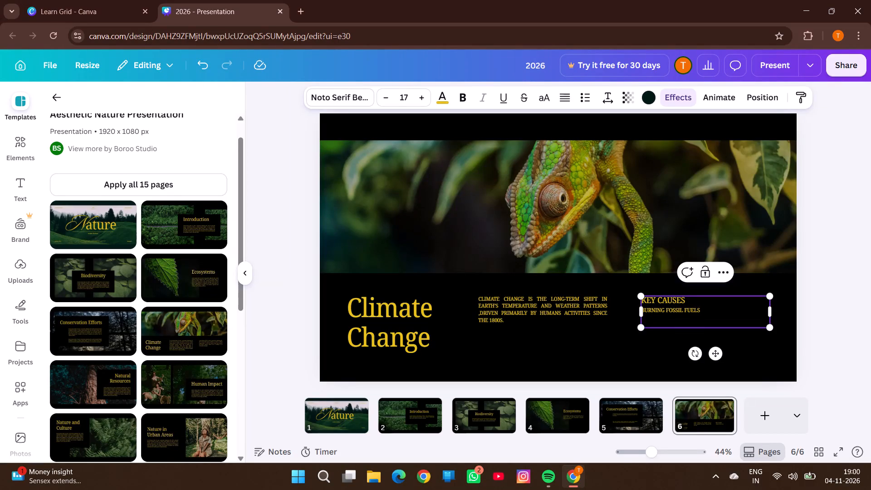
{"action": "type", "text": "DEFORESTATION"}
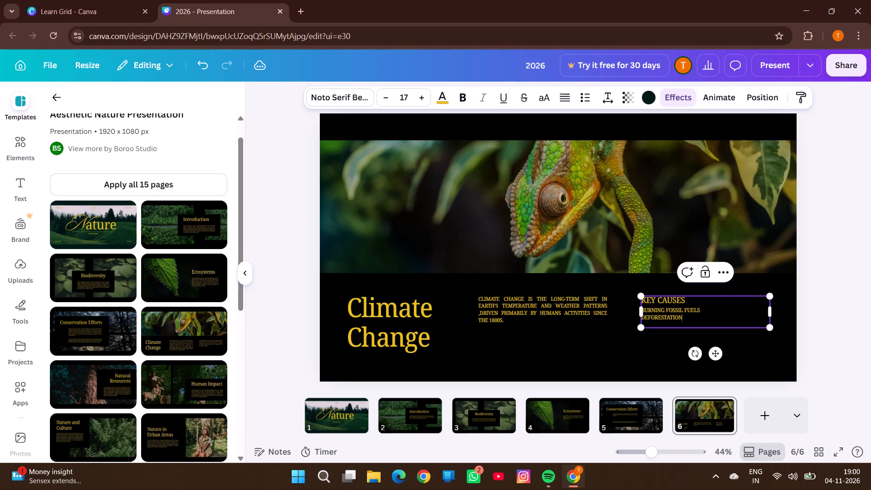
{"action": "key", "text": "Return"}
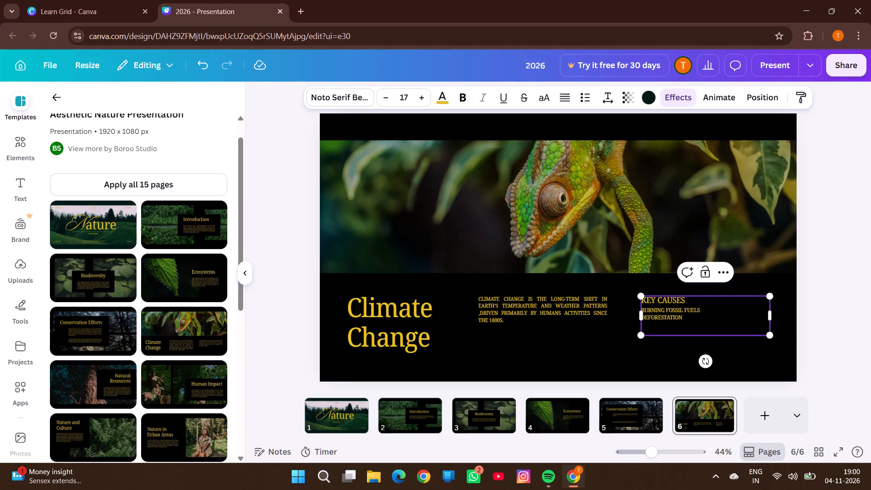
{"action": "type", "text": "AGRICULTURE AND WASTE"}
{"action": "key", "text": "space"}
{"action": "key", "text": "Return"}
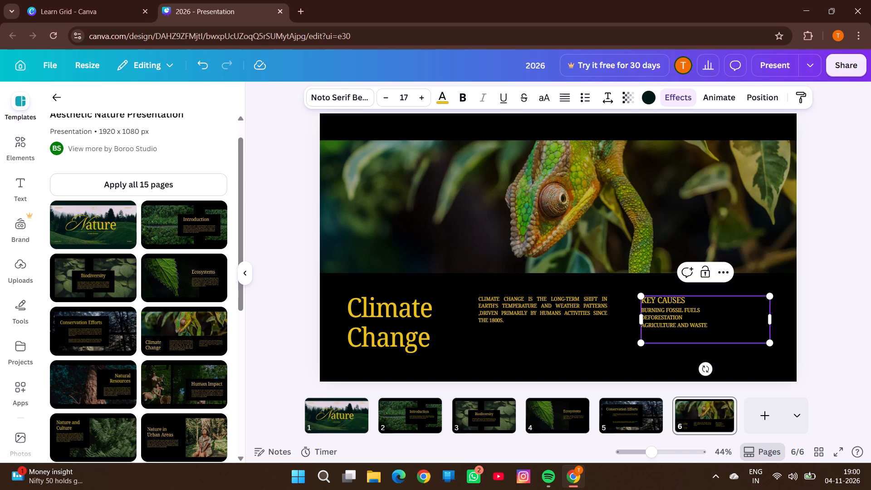
{"action": "type", "text": "THE GREENHOUSE EFFECT"}
{"action": "key", "text": "period"}
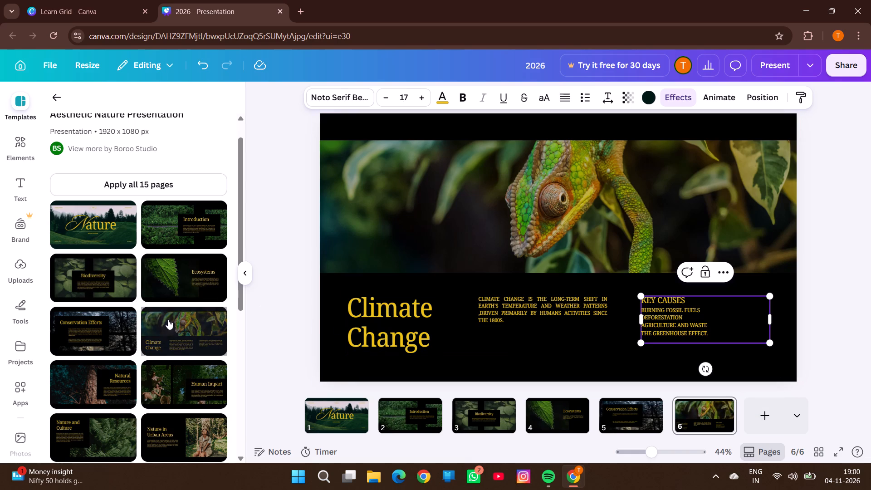
Add the Natural Resources template page to the presentation as a new page.
{"action": "left_click", "coordinate": [110, 382]}
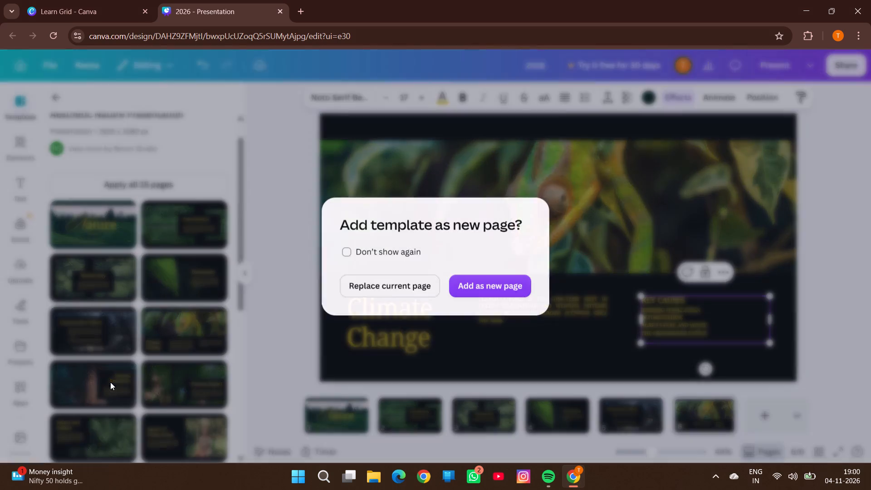
{"action": "left_click", "coordinate": [499, 285]}
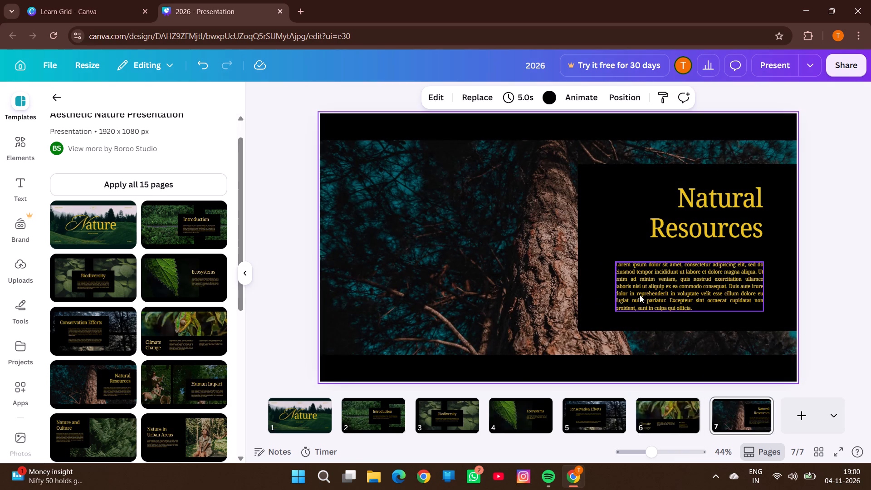
Clear the placeholder paragraph below the Natural Resources heading.
{"action": "double_click", "coordinate": [664, 297]}
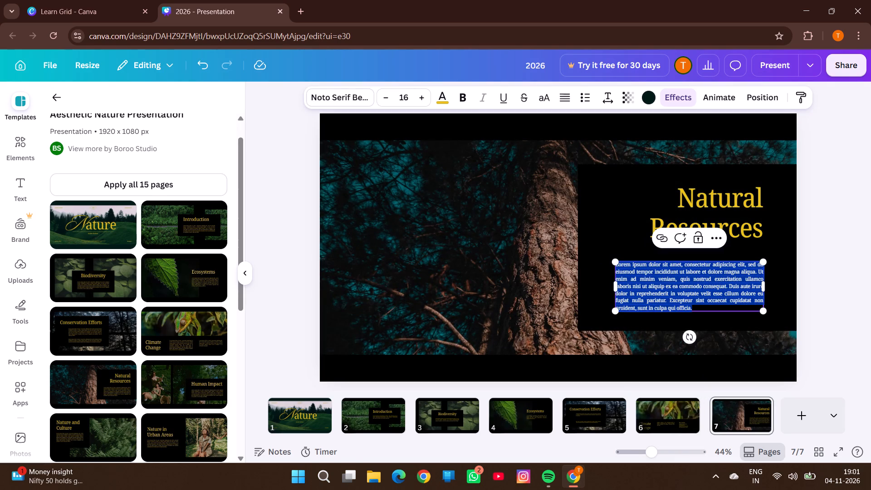
{"action": "key", "text": "BackSpace"}
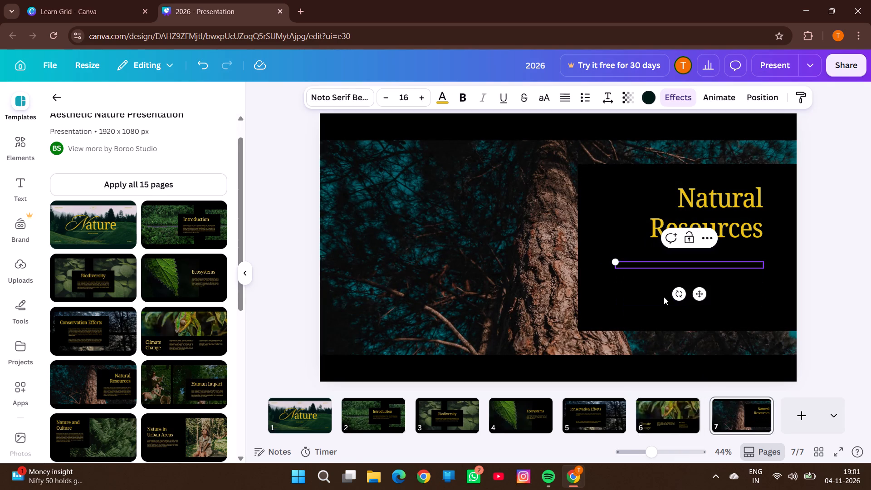
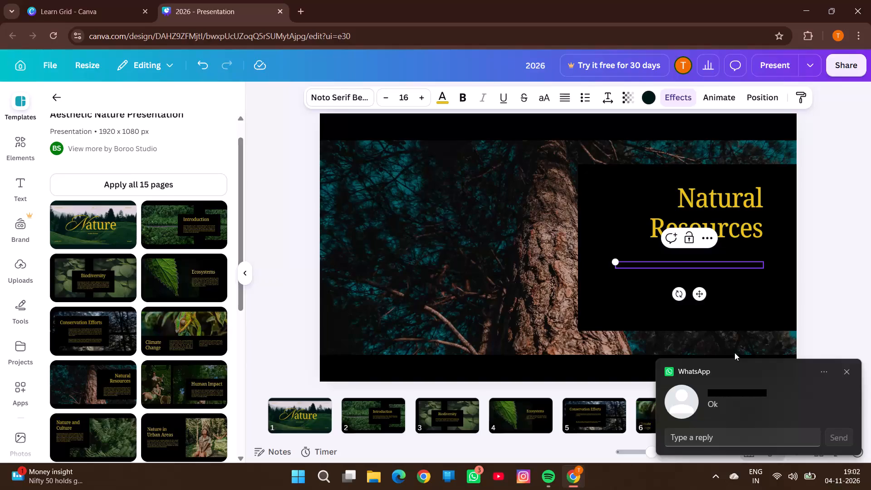
Begin the paragraph below the Natural Resources heading with the text "NATURAL RESOURCES ARE THE RAW".
{"action": "left_click", "coordinate": [637, 265]}
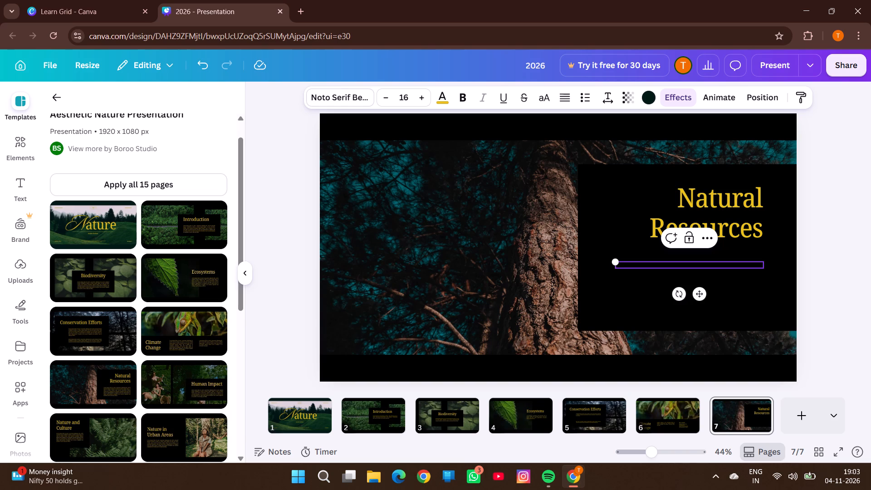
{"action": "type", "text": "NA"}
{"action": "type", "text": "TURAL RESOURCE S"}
Write "NATURAL RESOURCES ARE THE RAW MATERIAL AND ENERGY SOURSE" as the opening of the paragraph below the Natural Resources heading.
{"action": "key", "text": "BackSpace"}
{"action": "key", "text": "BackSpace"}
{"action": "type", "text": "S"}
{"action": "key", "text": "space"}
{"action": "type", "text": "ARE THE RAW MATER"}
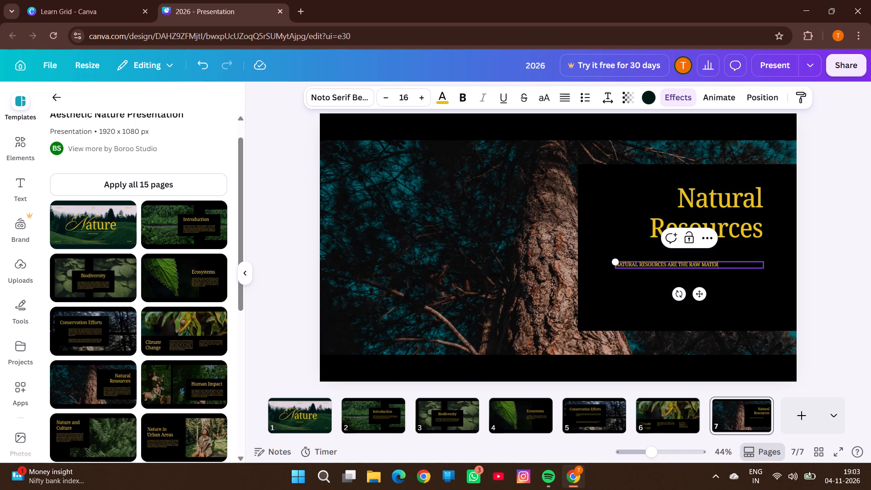
{"action": "type", "text": "IAL"}
{"action": "key", "text": "space"}
{"action": "type", "text": "AND ENERGY SOURSE"}
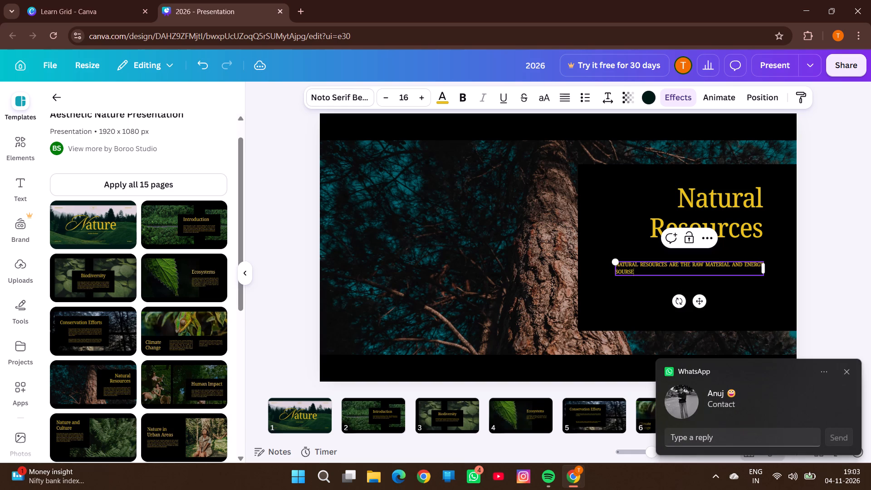
{"action": "key", "text": "space"}
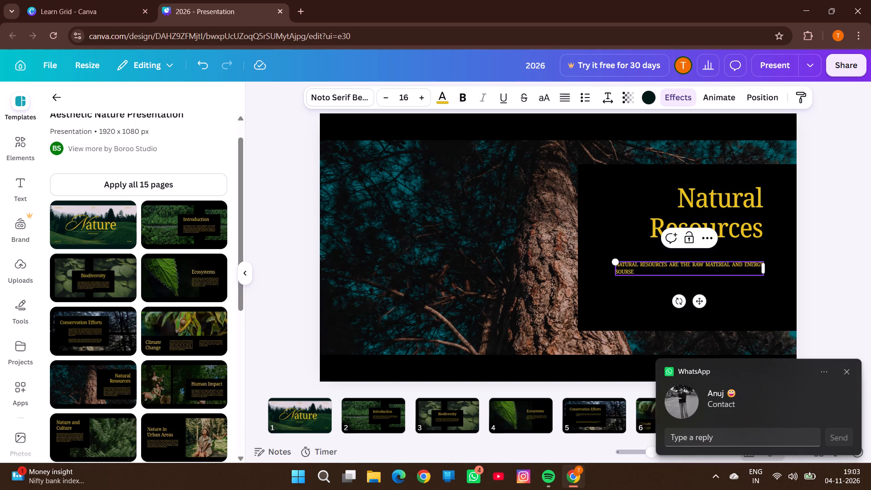
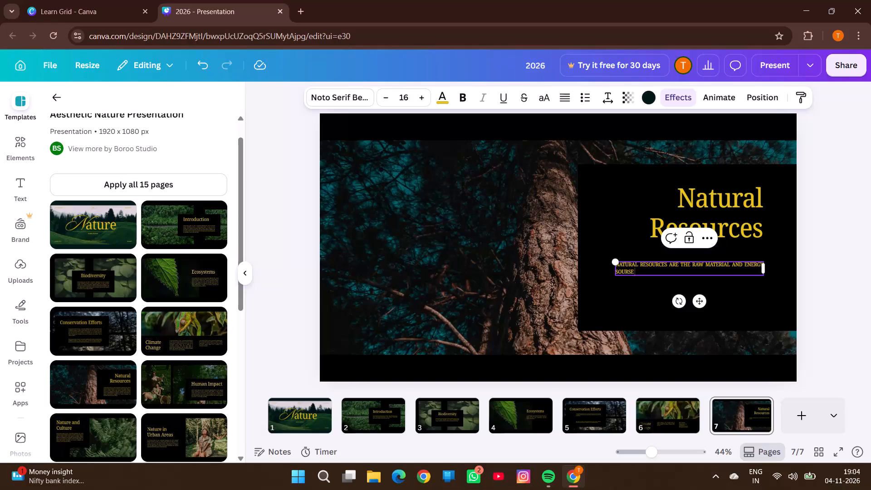
Correct the misspelled last word of the Natural Resources paragraph to "SOURCE".
{"action": "key", "text": "BackSpace"}
{"action": "key", "text": "BackSpace"}
{"action": "key", "text": "BackSpace"}
{"action": "type", "text": "CR"}
{"action": "key", "text": "BackSpace"}
{"action": "type", "text": "E"}
{"action": "key", "text": "space"}
Continue the Natural Resources paragraph with "FOUND IN ENVIRONMENT THAT EXIST WITHOUT HUMAN INTERVENTION".
{"action": "type", "text": "FOUND IN ENVIRONMENT"}
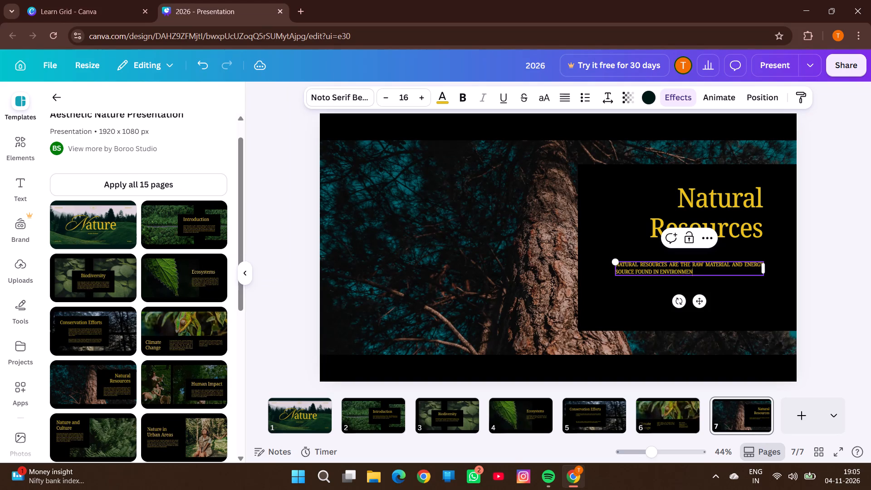
{"action": "key", "text": "space"}
{"action": "type", "text": "THAT EXIST"}
{"action": "key", "text": "space"}
{"action": "type", "text": "WITHOUT"}
{"action": "key", "text": "space"}
{"action": "type", "text": "HUMAN INTERVENTION"}
{"action": "key", "text": "space"}
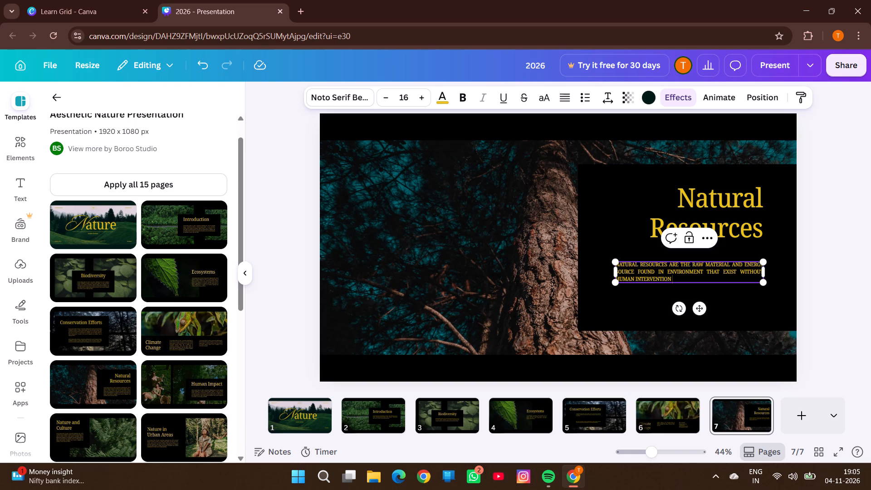
Finish the Natural Resources sentence with "AND ARE ESSENTIAL FOR SURVIVAL AND ECONNOMIC DEVELOPMENT ." and start a new line.
{"action": "type", "text": "AD"}
{"action": "key", "text": "space"}
{"action": "key", "text": "BackSpace"}
{"action": "key", "text": "BackSpace"}
{"action": "type", "text": "ND ARE ESSENTIAL FOR"}
{"action": "key", "text": "space"}
{"action": "type", "text": "SURVIVAL"}
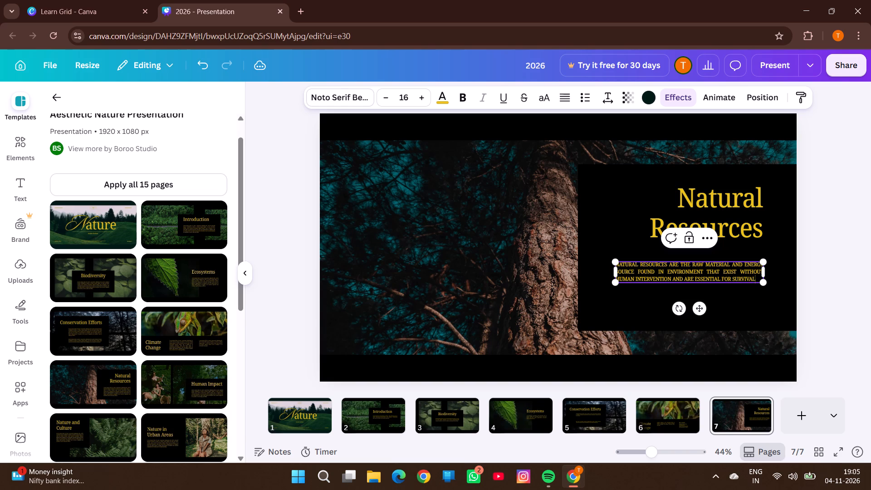
{"action": "key", "text": "space"}
{"action": "type", "text": "AND ECONNOMIC DEVELOPMENT"}
{"action": "key", "text": "space"}
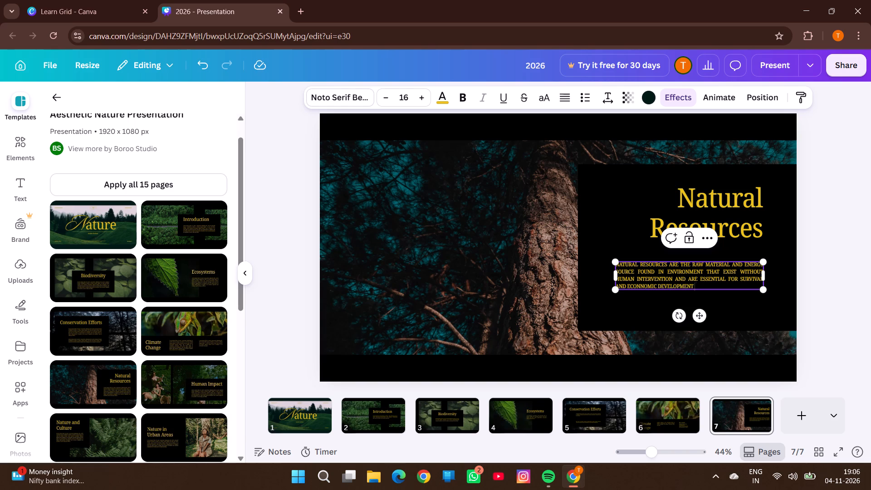
{"action": "key", "text": "comma"}
{"action": "key", "text": "BackSpace"}
{"action": "key", "text": "period"}
{"action": "key", "text": "Return"}
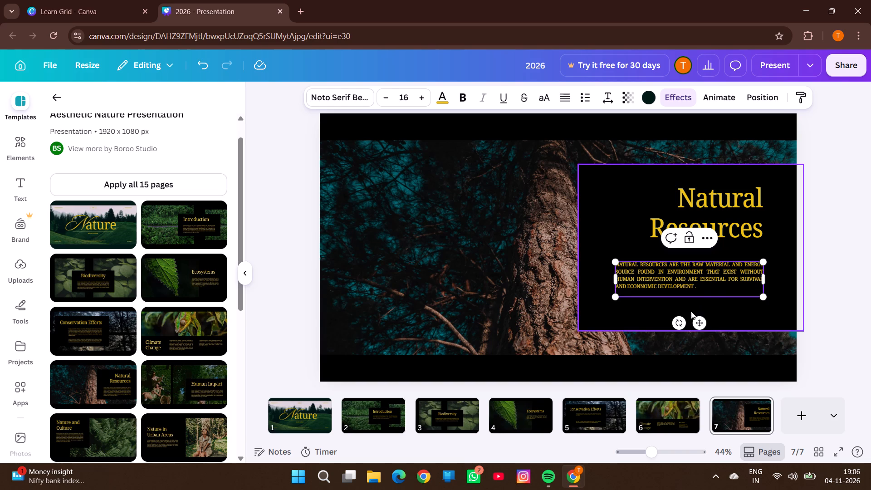
Shift the paragraph slightly upward beneath the Natural Resources heading and leave its text box.
{"action": "left_click", "coordinate": [700, 322]}
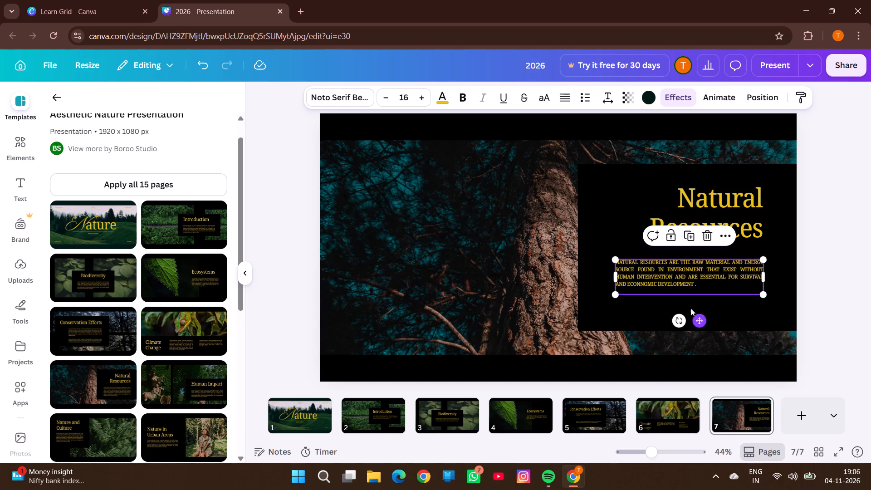
{"action": "left_click", "coordinate": [627, 245]}
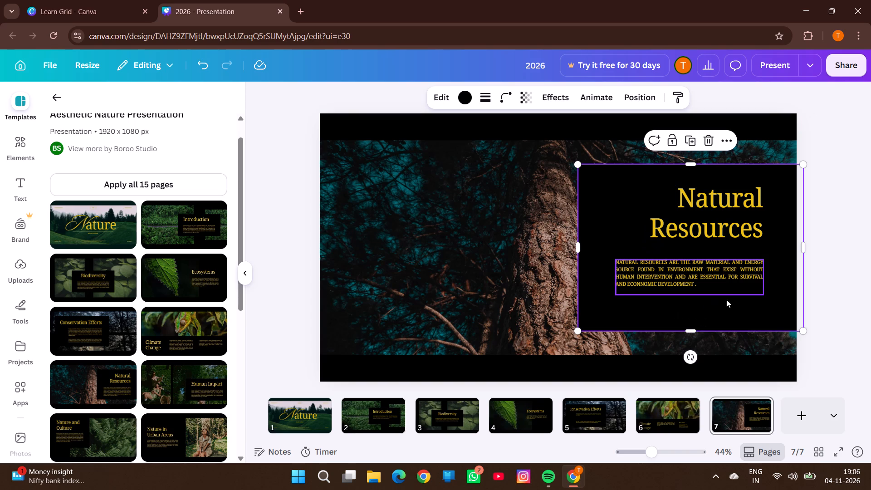
{"action": "left_click", "coordinate": [743, 303]}
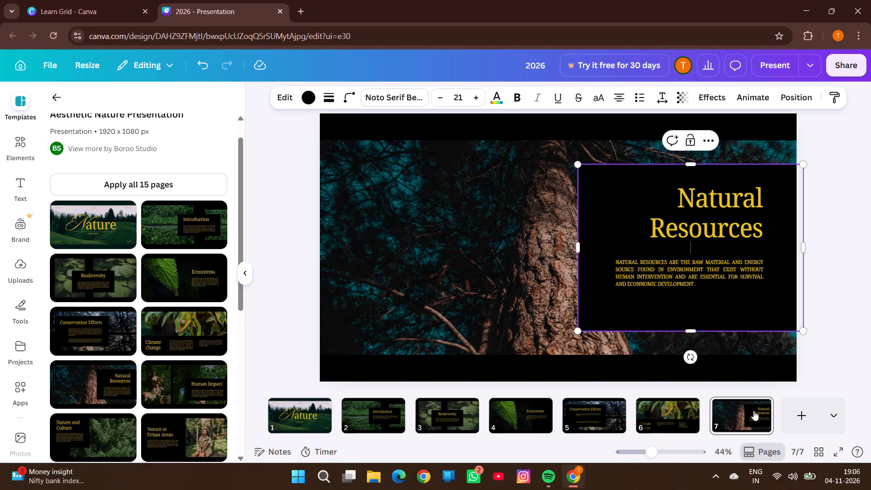
Add the Human Impact template layout as a new page after Natural Resources.
{"action": "left_click", "coordinate": [174, 379]}
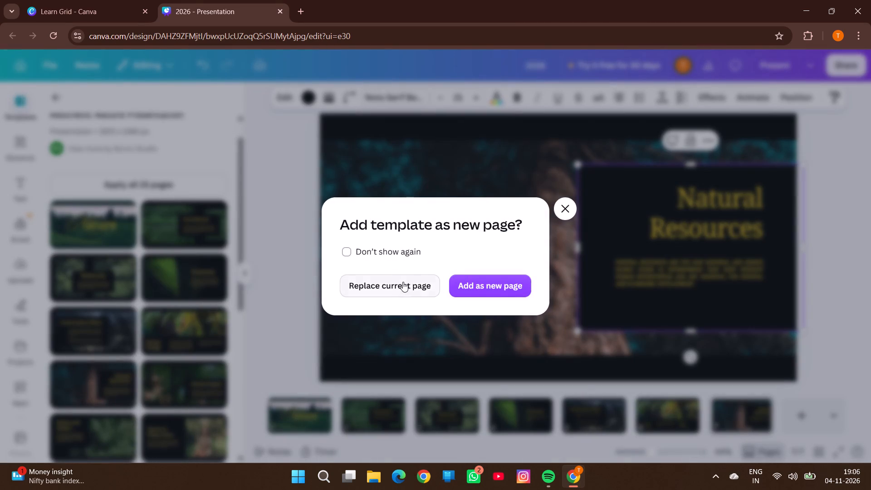
{"action": "left_click", "coordinate": [488, 287]}
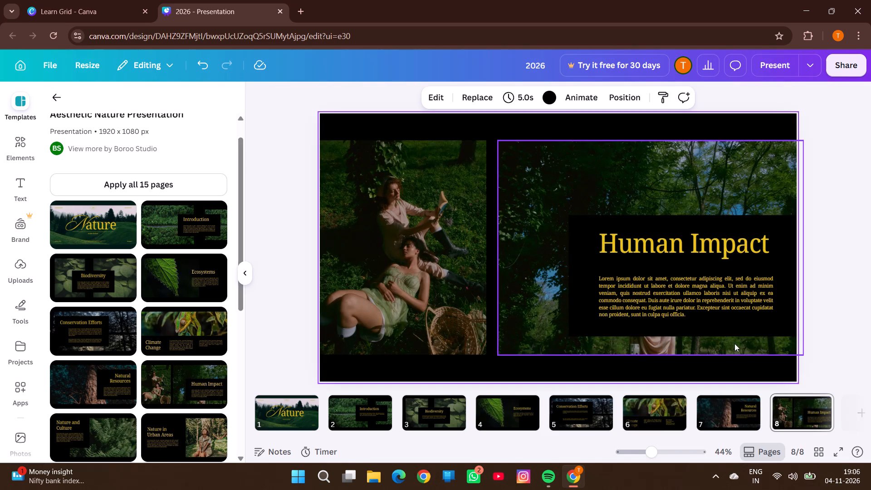
Replace the placeholder paragraph below the Human Impact heading with text beginning "HUMAN IMPACT ON NATUR".
{"action": "double_click", "coordinate": [636, 287]}
{"action": "key", "text": "BackSpace"}
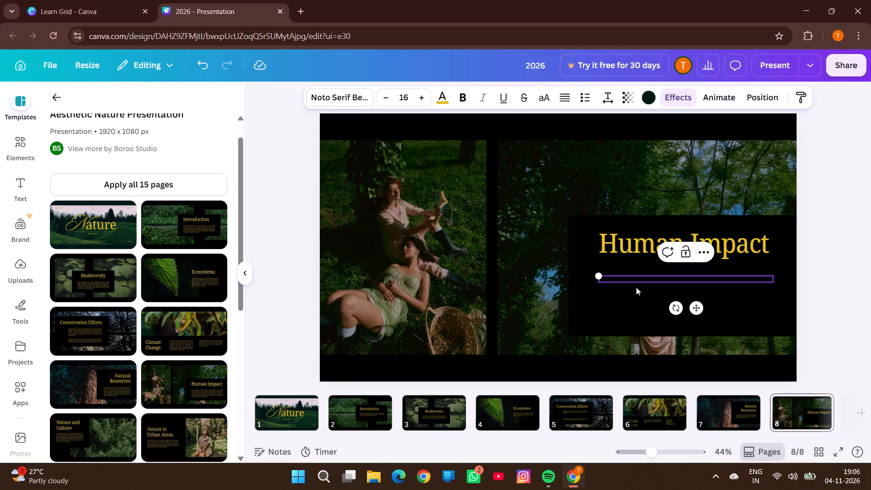
{"action": "type", "text": "HUMAN IMPACT ON THE"}
{"action": "key", "text": "space"}
{"action": "key", "text": "BackSpace"}
{"action": "key", "text": "BackSpace"}
{"action": "key", "text": "BackSpace"}
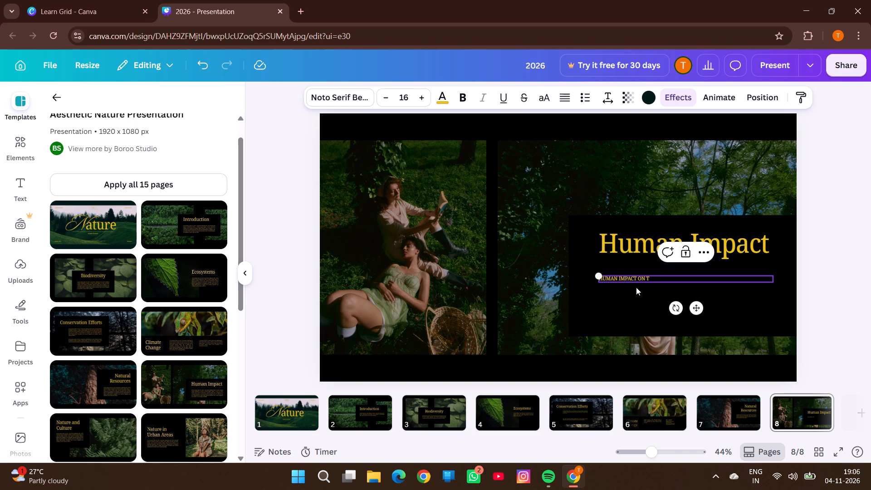
{"action": "key", "text": "BackSpace"}
{"action": "type", "text": "NATU"}
{"action": "key", "text": "r"}
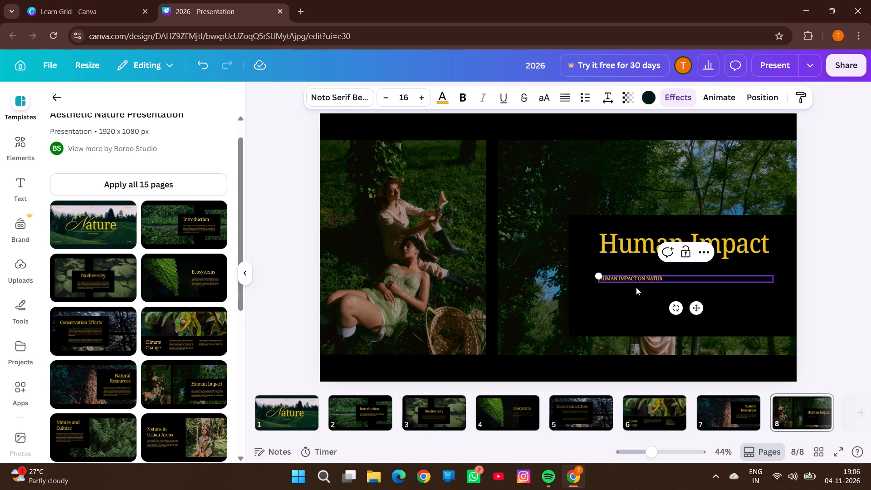
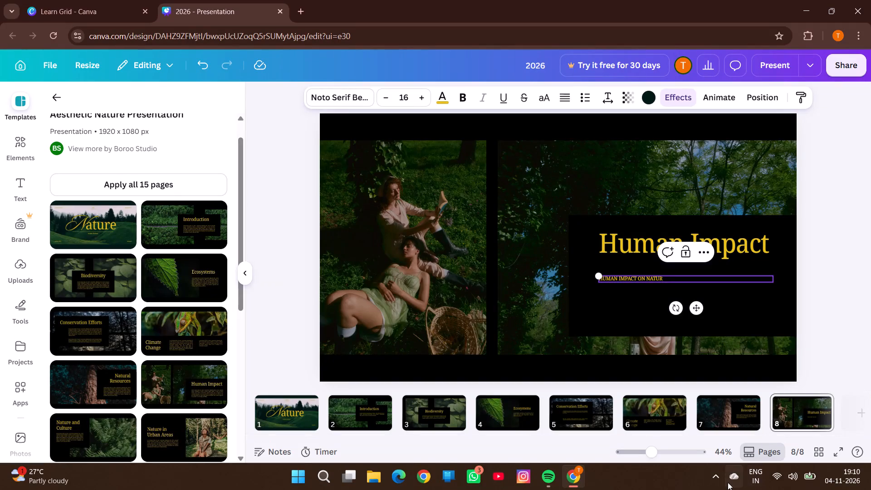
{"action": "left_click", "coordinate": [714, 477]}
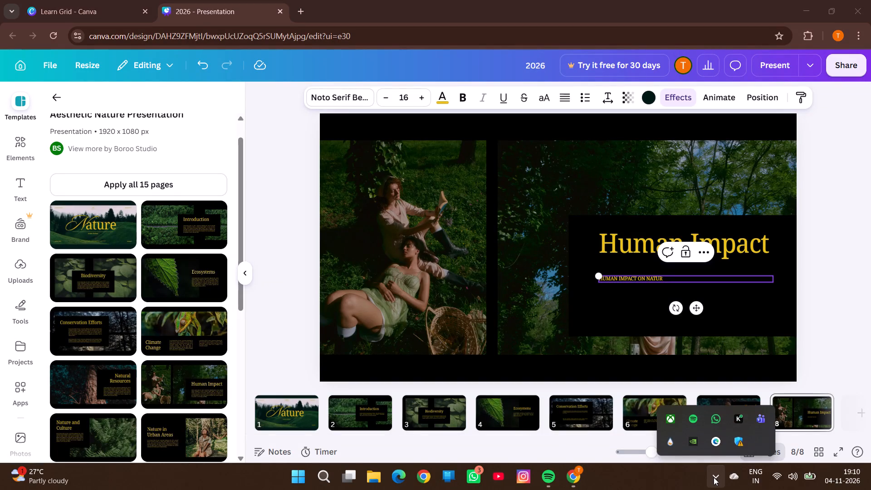
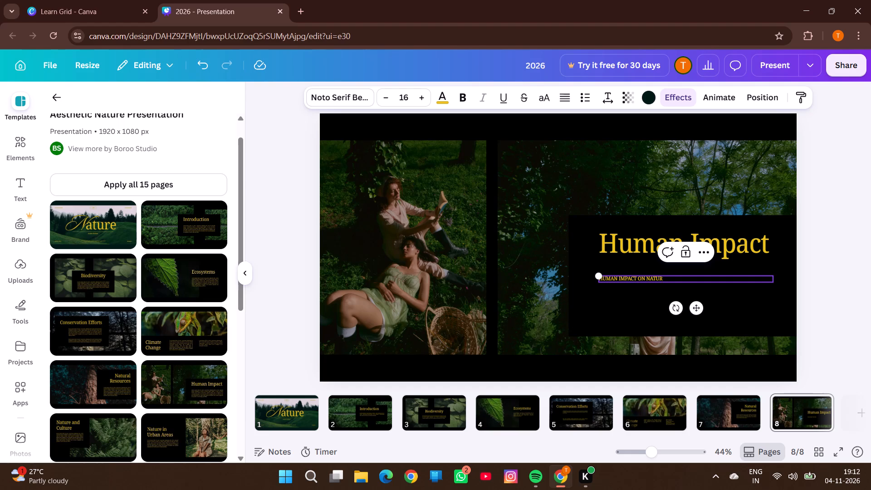
Rewrite the Human Impact page's body text as "HUMAN ACTIVITIES HEAVILY ALTER THE EARTH'S BIOPHYSICAL SYSTEMS".
{"action": "key", "text": "BackSpace"}
{"action": "key", "text": "BackSpace"}
{"action": "key", "text": "BackSpace"}
{"action": "key", "text": "BackSpace"}
{"action": "key", "text": "BackSpace"}
{"action": "key", "text": "BackSpace"}
{"action": "key", "text": "BackSpace"}
{"action": "key", "text": "BackSpace"}
{"action": "key", "text": "BackSpace"}
{"action": "key", "text": "BackSpace"}
{"action": "key", "text": "BackSpace"}
{"action": "key", "text": "BackSpace"}
{"action": "key", "text": "BackSpace"}
{"action": "key", "text": "BackSpace"}
{"action": "key", "text": "BackSpace"}
{"action": "type", "text": "ACTIVITIES"}
{"action": "key", "text": "space"}
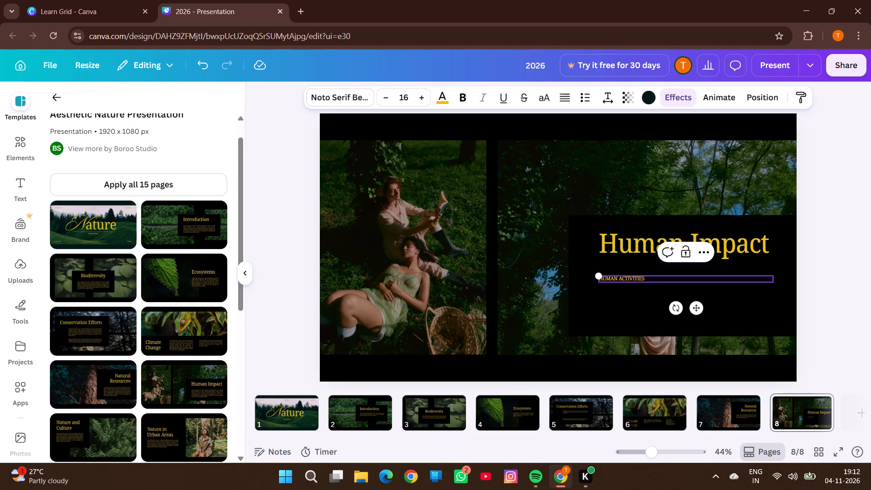
{"action": "type", "text": "HEA"}
{"action": "type", "text": "VILY"}
{"action": "key", "text": "space"}
{"action": "type", "text": "ALTER THE EARTHS"}
{"action": "key", "text": "space"}
{"action": "key", "text": "BackSpace"}
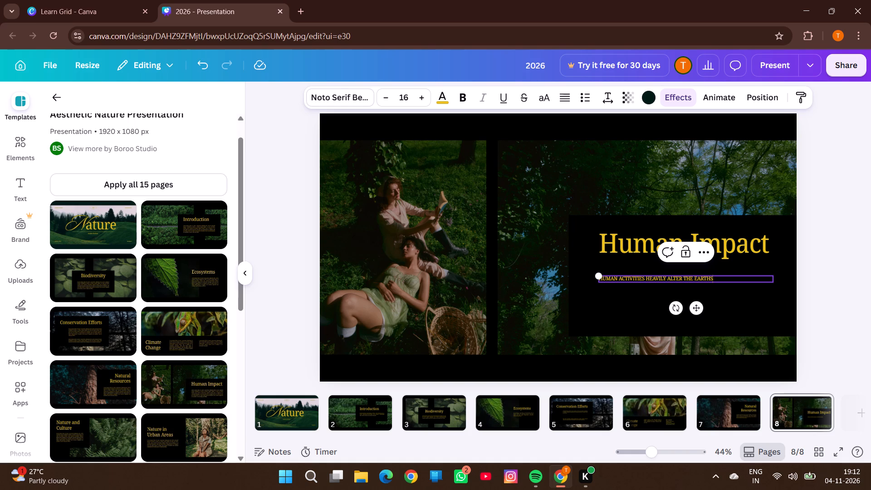
{"action": "key", "text": "BackSpace"}
{"action": "type", "text": "'S"}
{"action": "key", "text": "space"}
{"action": "type", "text": "BIOPHYSU"}
{"action": "key", "text": "BackSpace"}
{"action": "type", "text": "ICAL"}
{"action": "key", "text": "space"}
{"action": "type", "text": "SYSTEMS"}
{"action": "key", "text": "space"}
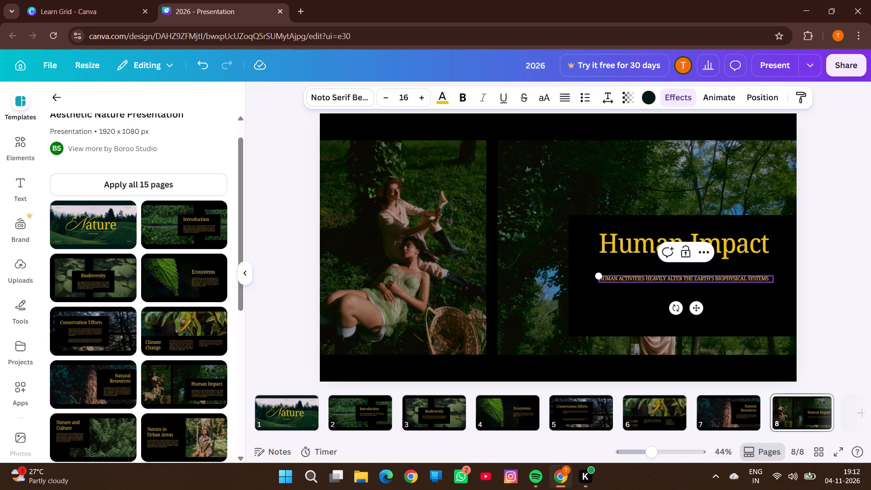
Continue the body sentence with ",DRIVING RAPID ENVIRONMENTAL AND ECOLOGICAL CHANGES.".
{"action": "type", "text": ",DRIVING RAPID"}
{"action": "key", "text": "space"}
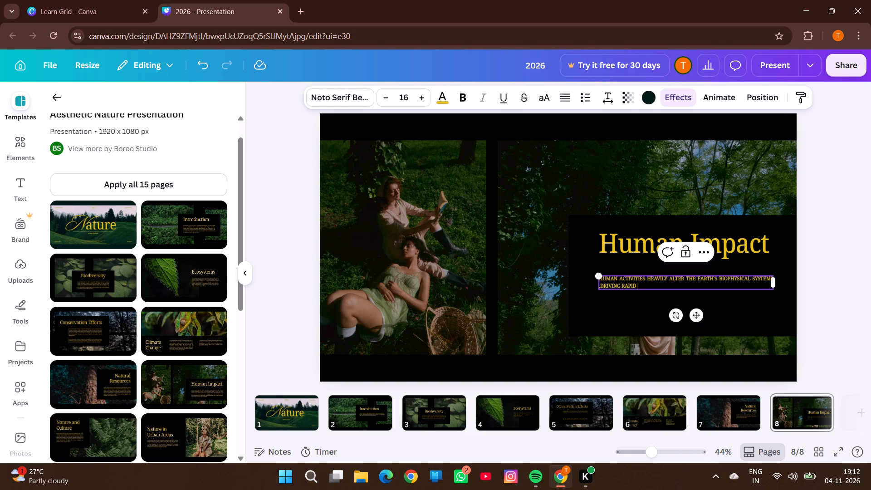
{"action": "type", "text": "ENVIRONMENTAL"}
{"action": "key", "text": "space"}
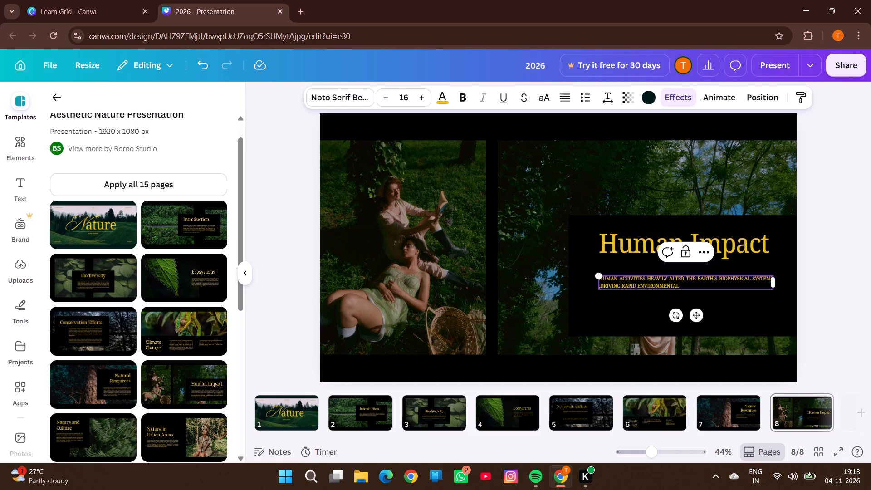
{"action": "type", "text": "AND EX"}
{"action": "key", "text": "BackSpace"}
{"action": "type", "text": "COLOGICAL"}
{"action": "key", "text": "space"}
{"action": "type", "text": "CHANGES"}
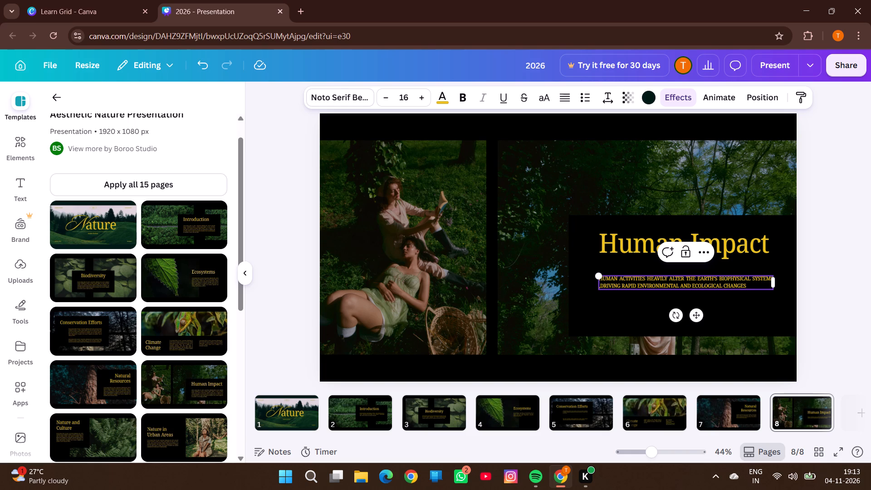
{"action": "key", "text": "period"}
Add the subheading "MAJOR DRIVERS AND IMPACTS" at font size 20 below the body sentence, separated by a blank line.
{"action": "key", "text": "Return"}
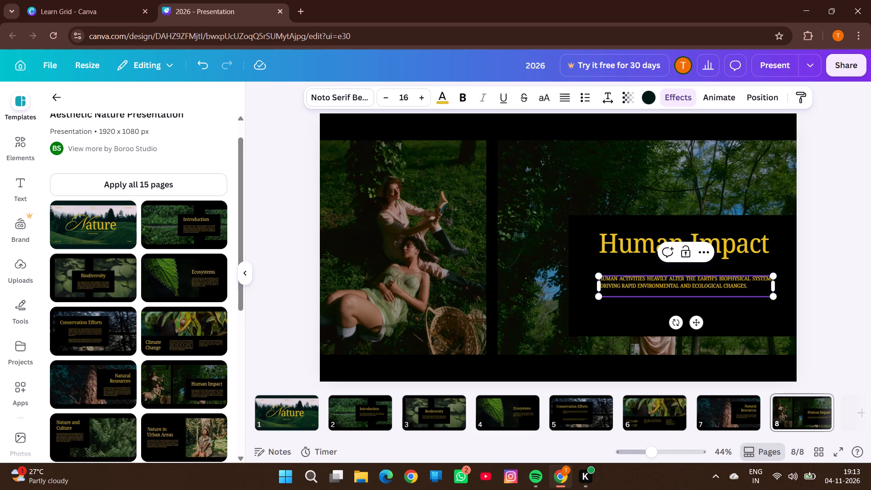
{"action": "triple_click", "coordinate": [421, 94]}
{"action": "left_click", "coordinate": [421, 94]}
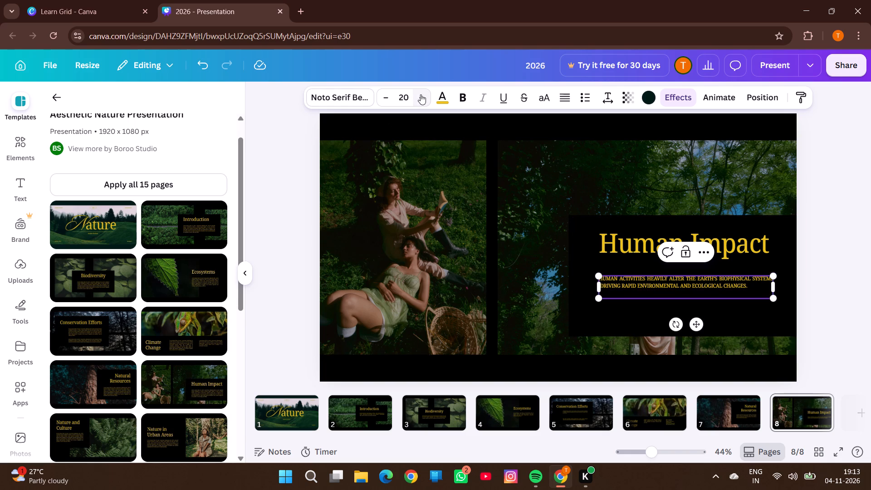
{"action": "left_click", "coordinate": [609, 290]}
{"action": "key", "text": "m"}
{"action": "key", "text": "BackSpace"}
{"action": "key", "text": "Return"}
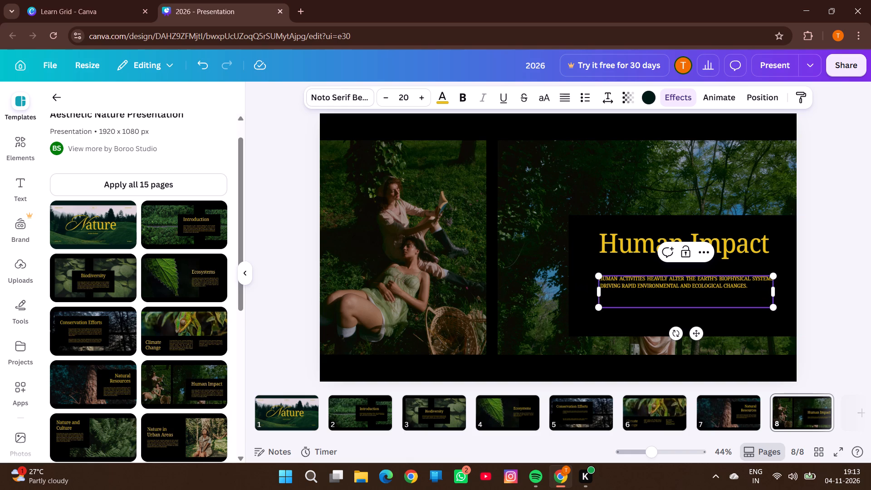
{"action": "type", "text": "MAJOR"}
{"action": "key", "text": "space"}
{"action": "type", "text": "DRIVERS A"}
{"action": "type", "text": "ND"}
{"action": "key", "text": "space"}
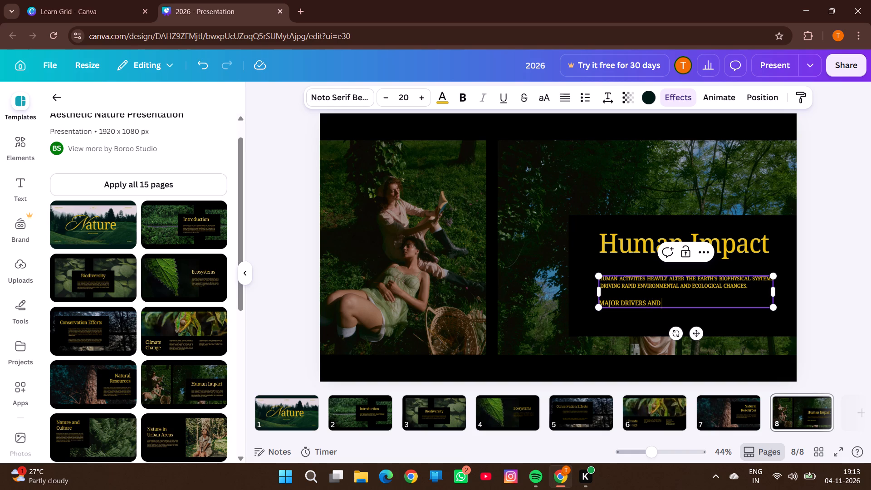
{"action": "type", "text": "IMPAV"}
{"action": "key", "text": "BackSpace"}
{"action": "type", "text": "CY"}
{"action": "key", "text": "BackSpace"}
{"action": "type", "text": "TS"}
{"action": "key", "text": "space"}
{"action": "key", "text": "Return"}
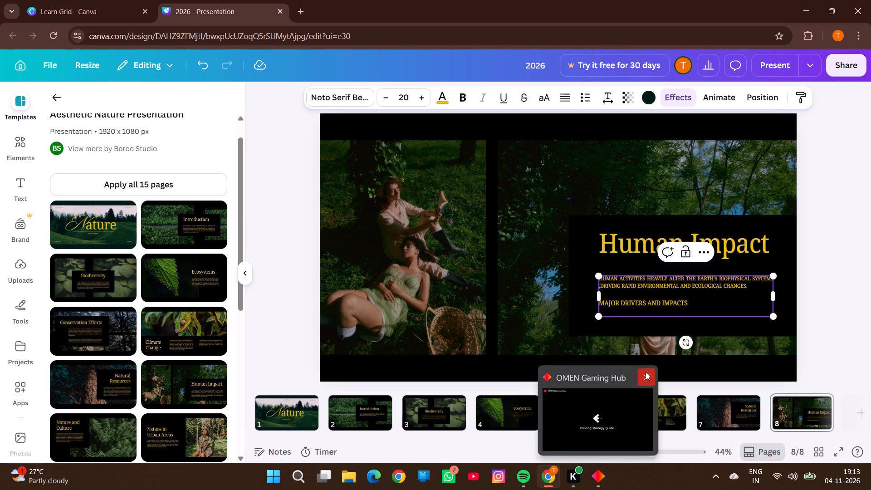
Close the OMEN Gaming Hub window and start a new line directly below the MAJOR DRIVERS AND IMPACTS subheading.
{"action": "left_click", "coordinate": [646, 372]}
{"action": "left_click", "coordinate": [693, 305]}
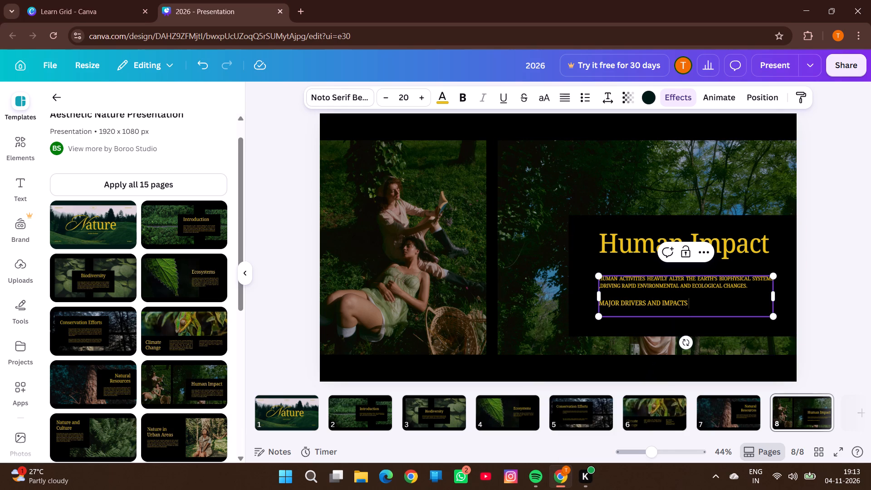
{"action": "key", "text": "Return"}
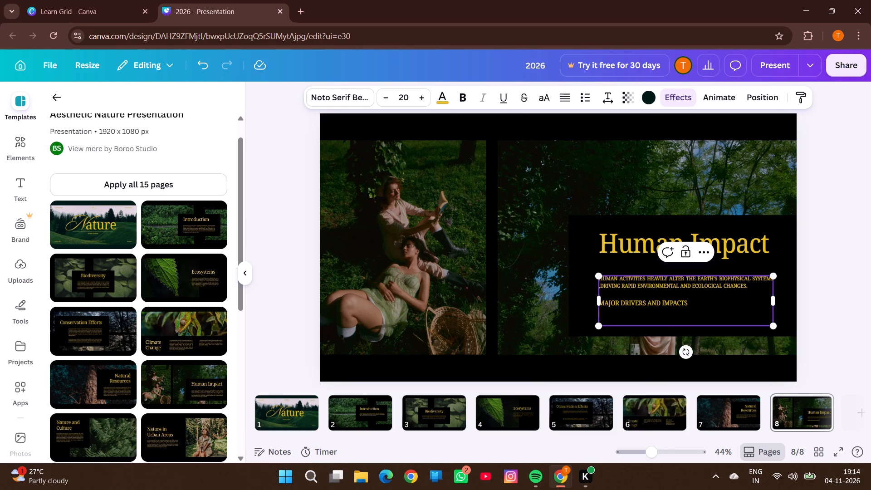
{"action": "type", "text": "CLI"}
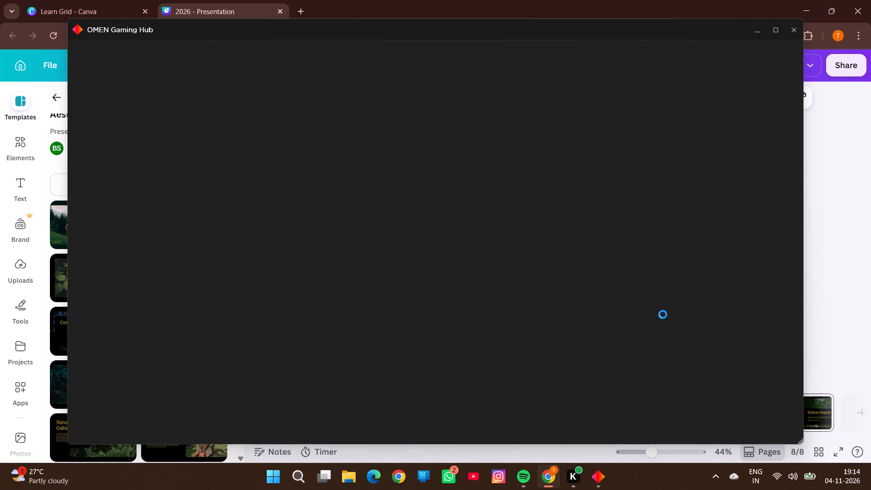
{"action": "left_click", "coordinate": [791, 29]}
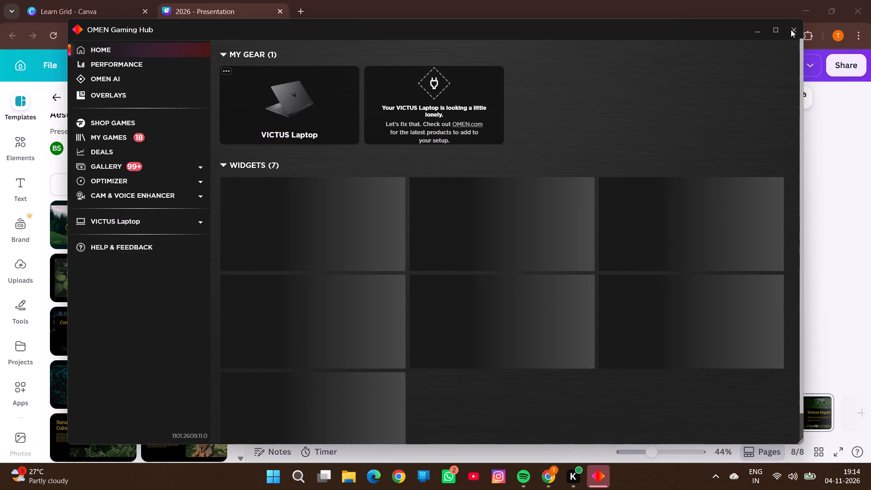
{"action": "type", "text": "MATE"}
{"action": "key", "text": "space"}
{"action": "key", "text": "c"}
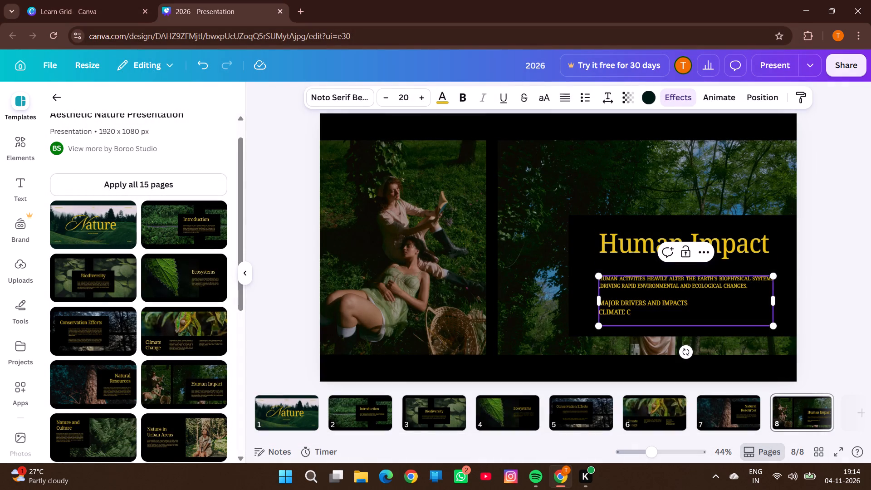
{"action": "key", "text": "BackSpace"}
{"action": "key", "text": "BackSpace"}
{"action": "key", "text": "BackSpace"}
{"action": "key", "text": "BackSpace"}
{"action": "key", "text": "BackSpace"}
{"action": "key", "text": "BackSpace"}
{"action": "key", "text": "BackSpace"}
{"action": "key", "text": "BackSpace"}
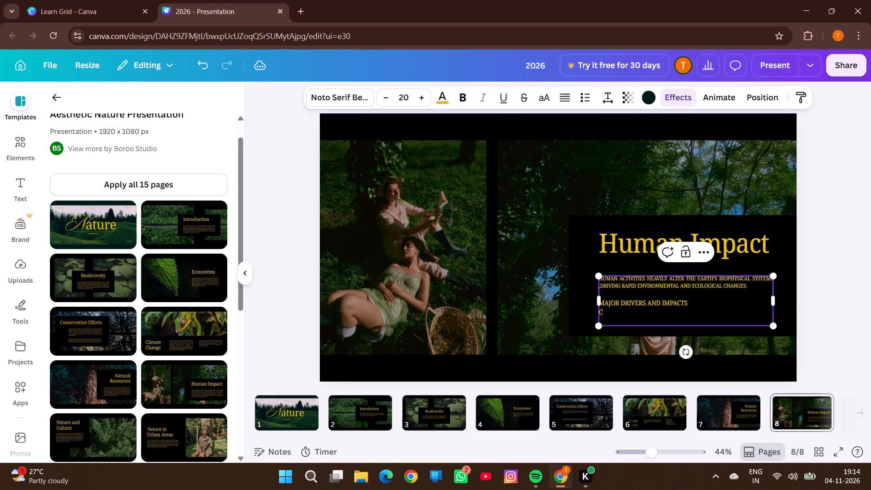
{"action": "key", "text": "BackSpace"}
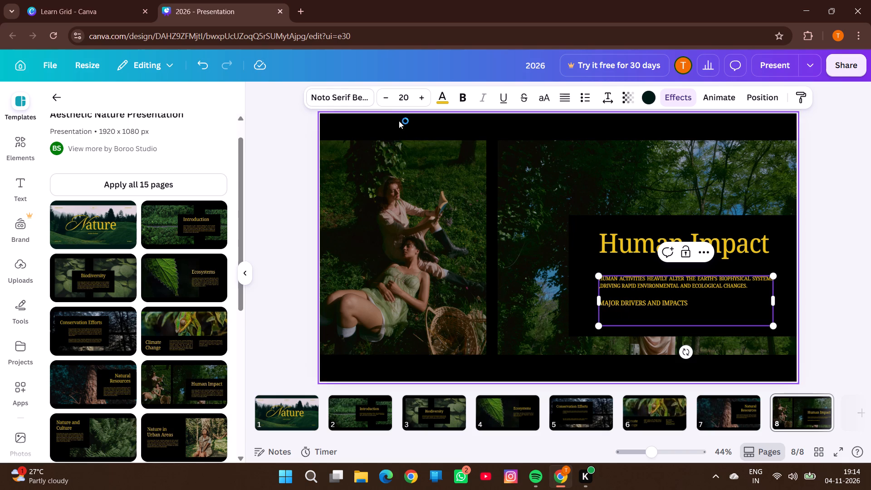
Add the line "CLIMATE CHANGE AND FOSSIL FUELS" at font size 14 under the MAJOR DRIVERS AND IMPACTS subheading.
{"action": "triple_click", "coordinate": [386, 101]}
{"action": "triple_click", "coordinate": [386, 101]}
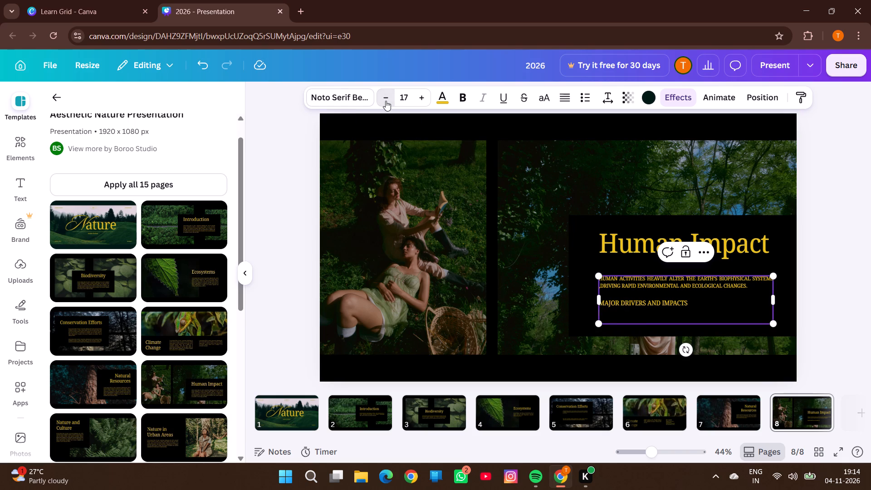
{"action": "left_click", "coordinate": [607, 309]}
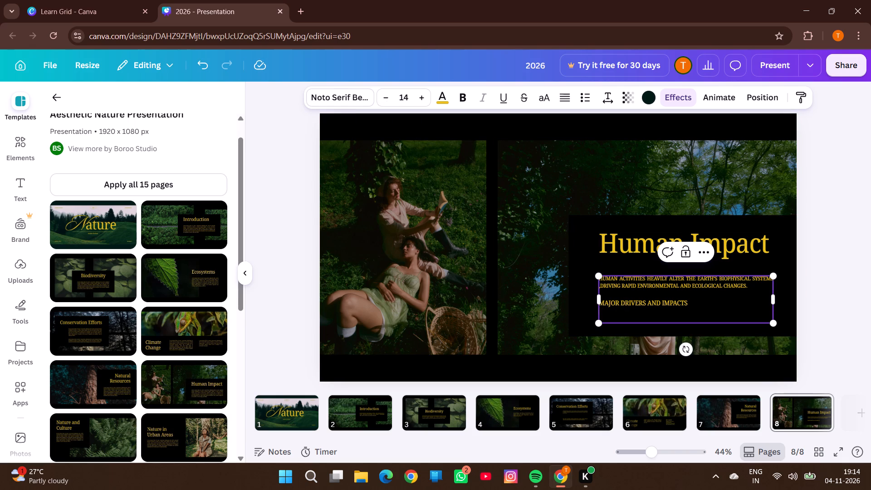
{"action": "type", "text": "CLIMA"}
{"action": "type", "text": "TE"}
{"action": "key", "text": "space"}
{"action": "type", "text": "CHANGE AND FOSSIL FUELS"}
{"action": "key", "text": "space"}
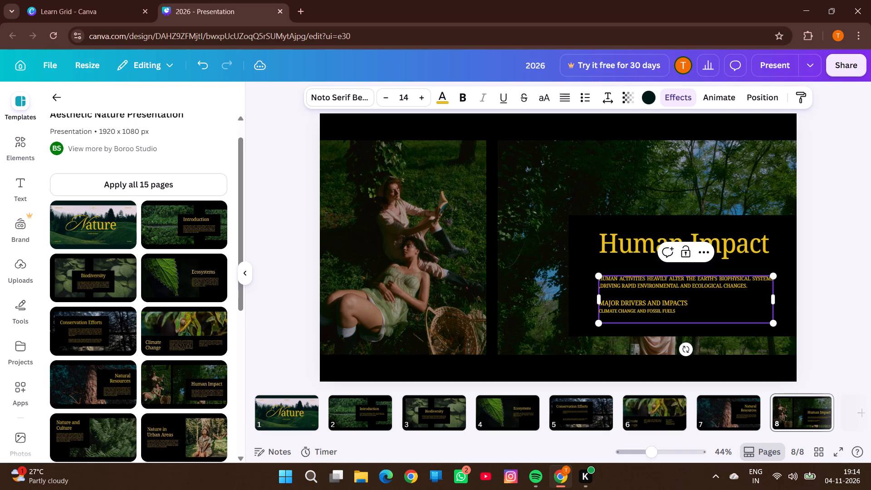
{"action": "key", "text": "Return"}
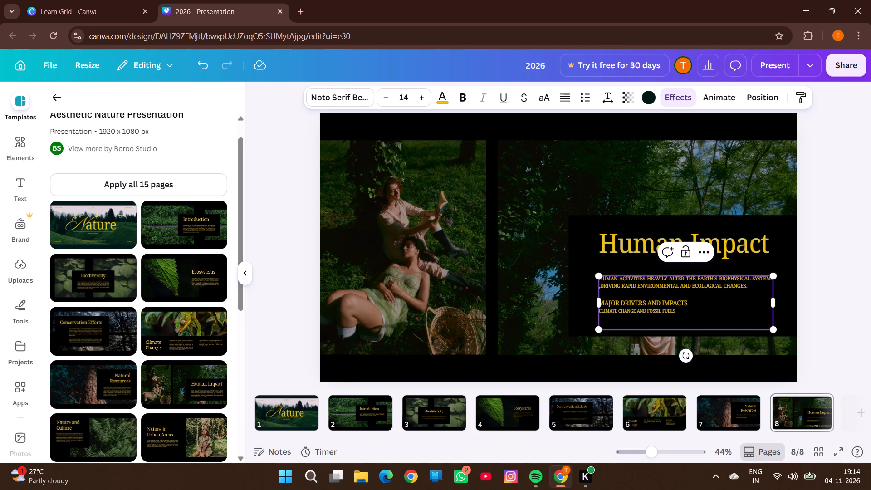
Add the lines "DEFORESTATION AND HABITAT LLOSS" and "POLLUTION" below the fossil fuels line on the Human Impact page.
{"action": "type", "text": "DEFORESTATION AND HABITAL"}
{"action": "key", "text": "BackSpace"}
{"action": "type", "text": "T LLOSS"}
{"action": "key", "text": "space"}
{"action": "key", "text": "Return"}
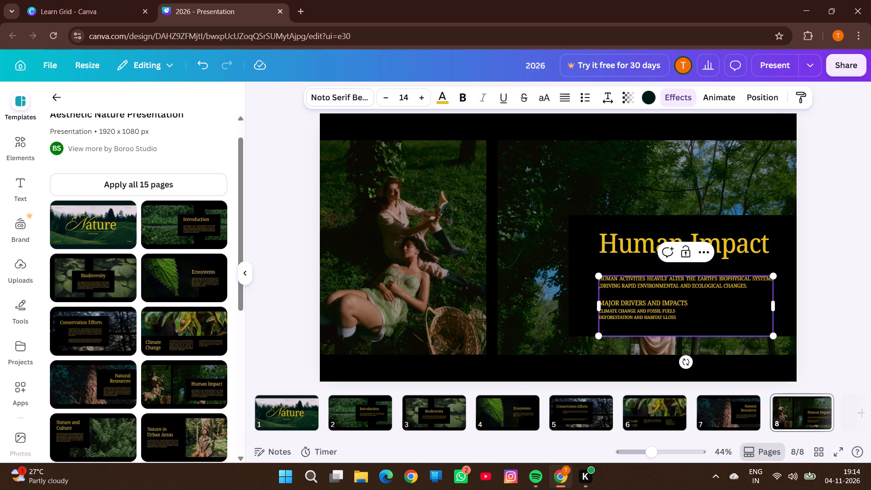
{"action": "type", "text": "POLLUY"}
{"action": "key", "text": "BackSpace"}
{"action": "type", "text": "TION"}
{"action": "key", "text": "Return"}
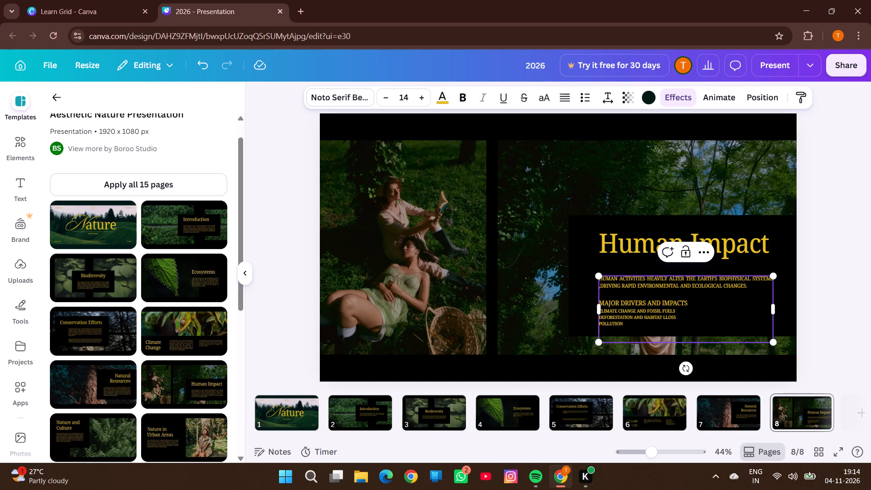
Add "RESOURCE AND NUTRIENT DISRUPTION" as the last line of the Human Impact page's list.
{"action": "type", "text": "RE"}
{"action": "type", "text": "SOURCE AND NUTRIENT"}
{"action": "key", "text": "space"}
{"action": "type", "text": "DISRUPTION"}
{"action": "left_click", "coordinate": [700, 299]}
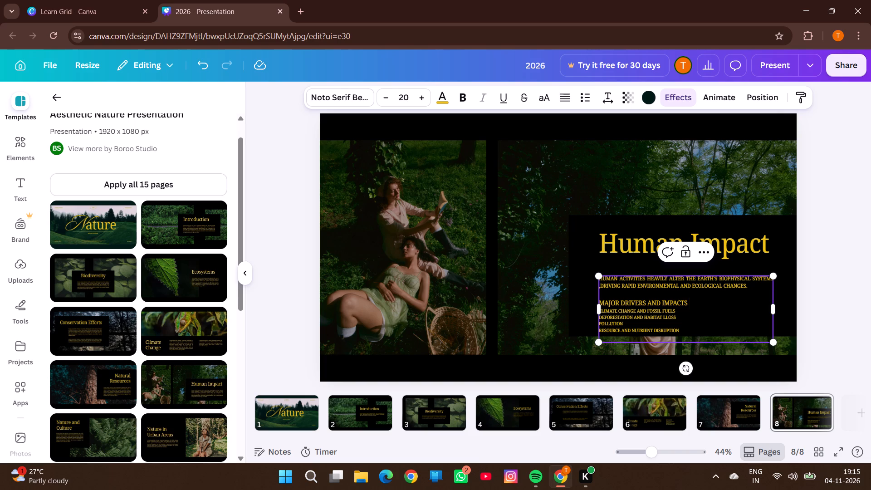
{"action": "left_click", "coordinate": [709, 309]}
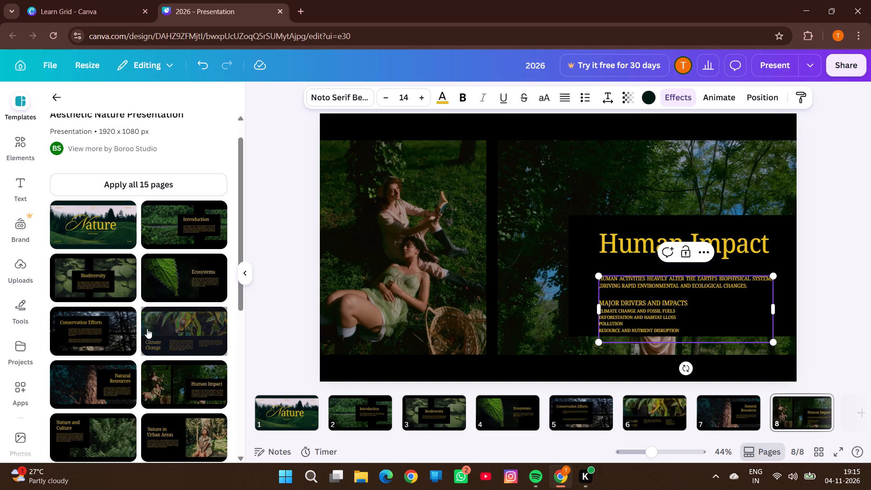
Add the template's Nature and Culture layout to the presentation as page 9.
{"action": "scroll", "coordinate": [194, 398], "scroll_direction": "down", "scroll_amount": 1}
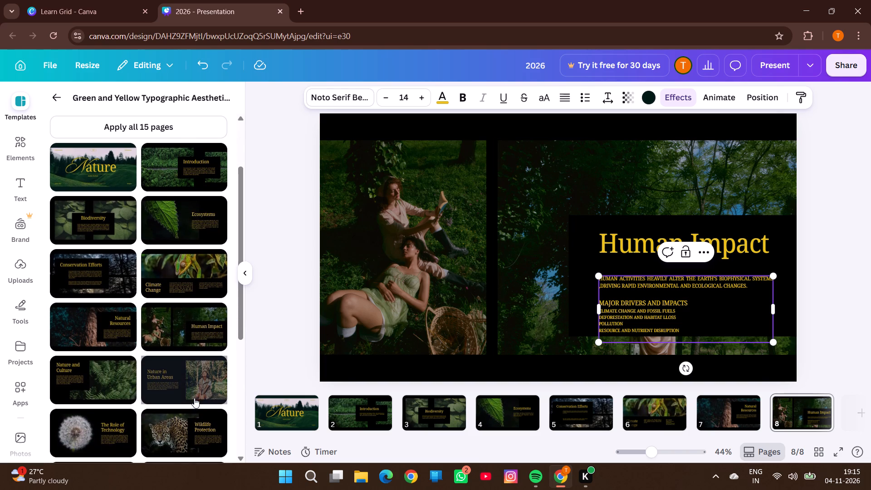
{"action": "left_click", "coordinate": [102, 385]}
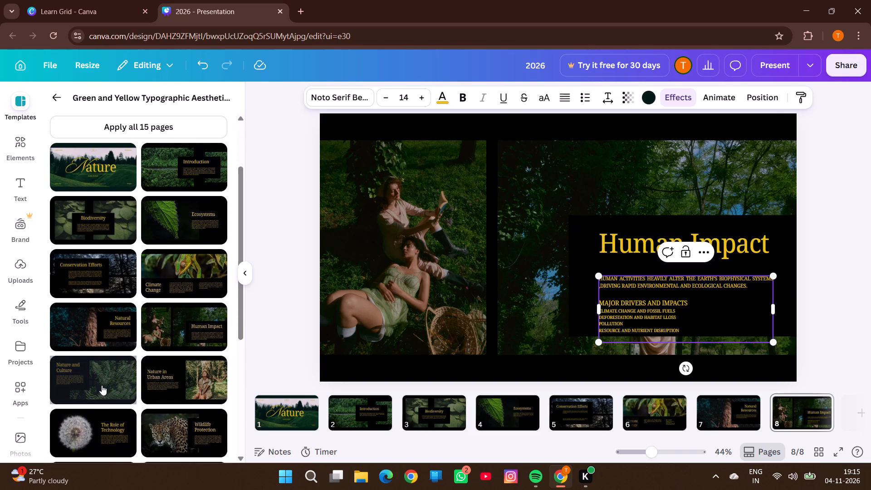
{"action": "left_click", "coordinate": [490, 281]}
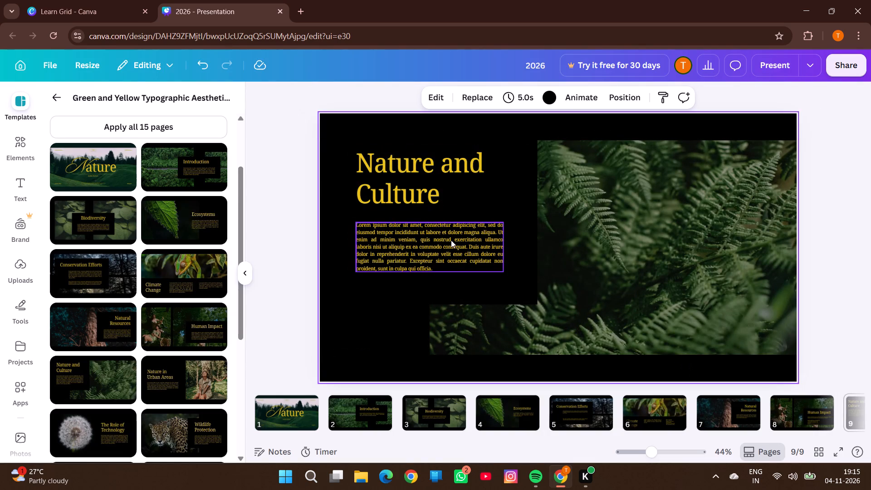
Replace the Nature and Culture page's placeholder body text with "NATURE AND CULTURE ARE DEEPLY INTERCONNECTED SYSTEMS".
{"action": "double_click", "coordinate": [451, 240]}
{"action": "key", "text": "BackSpace"}
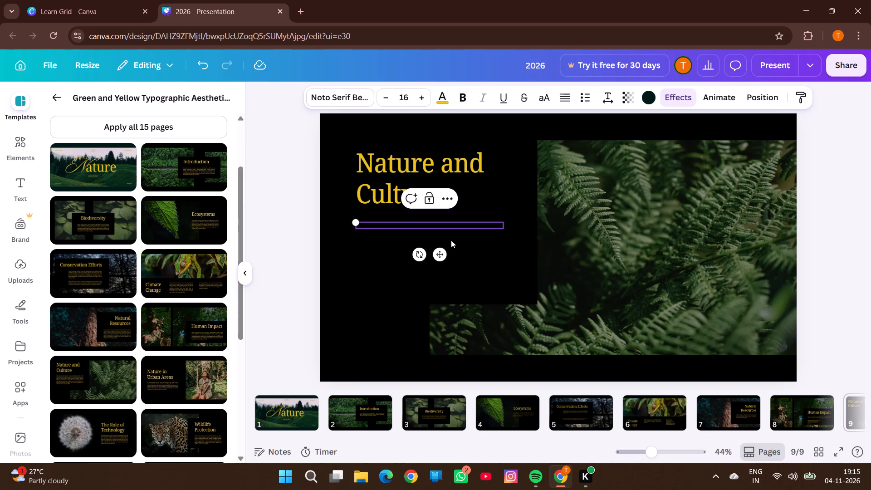
{"action": "type", "text": "NATURE AND CULTURE"}
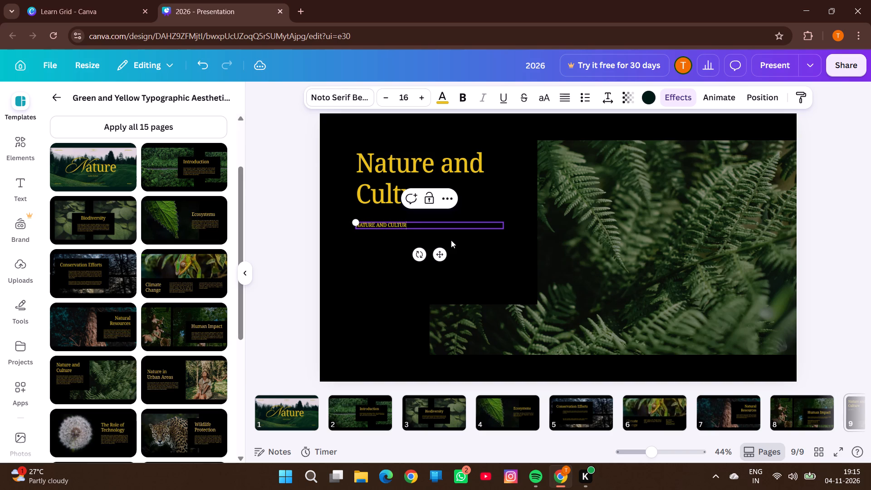
{"action": "key", "text": "space"}
{"action": "type", "text": "AN"}
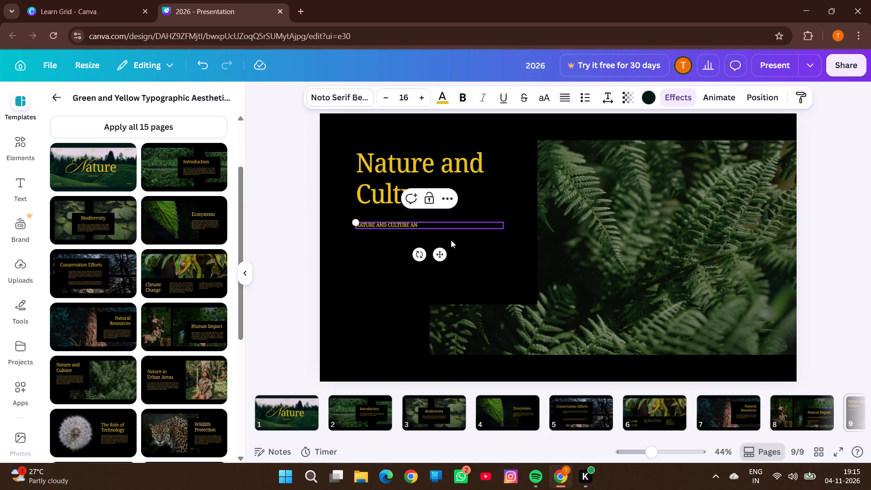
{"action": "key", "text": "BackSpace"}
{"action": "key", "text": "BackSpace"}
{"action": "type", "text": "ARE"}
{"action": "key", "text": "space"}
{"action": "type", "text": "DEEPLY INTERCONNECTED"}
{"action": "key", "text": "space"}
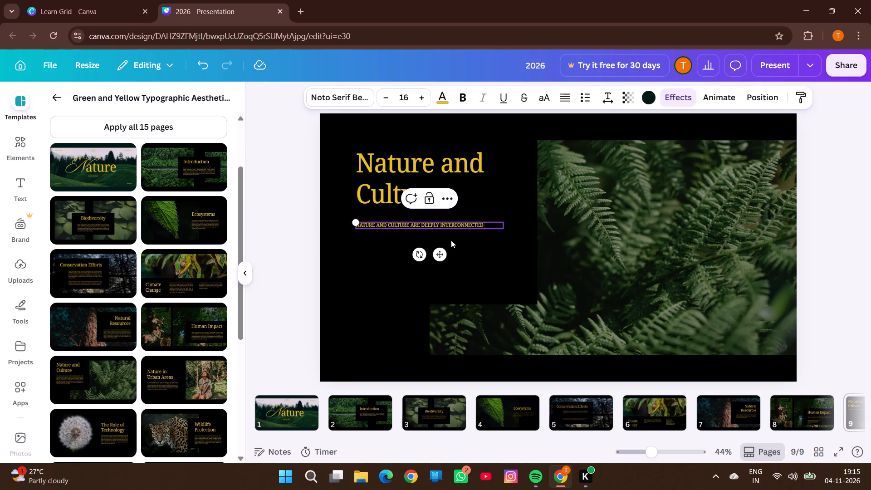
{"action": "type", "text": "SYSTEMS"}
{"action": "key", "text": "space"}
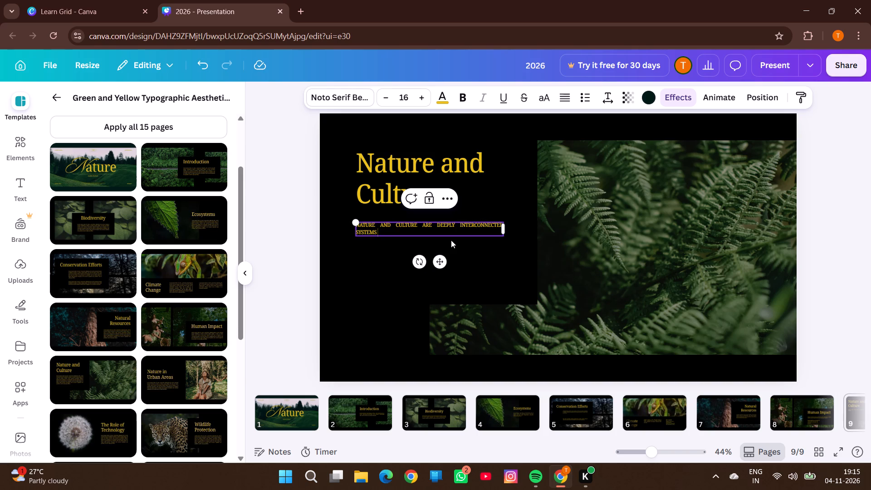
Continue the Nature and Culture body sentence with "WHERE HUMAN SOCIETIES AND THE NATURAL ENVIRONMENT".
{"action": "type", "text": "WHERE"}
{"action": "key", "text": "space"}
{"action": "type", "text": "HUMANS"}
{"action": "key", "text": "space"}
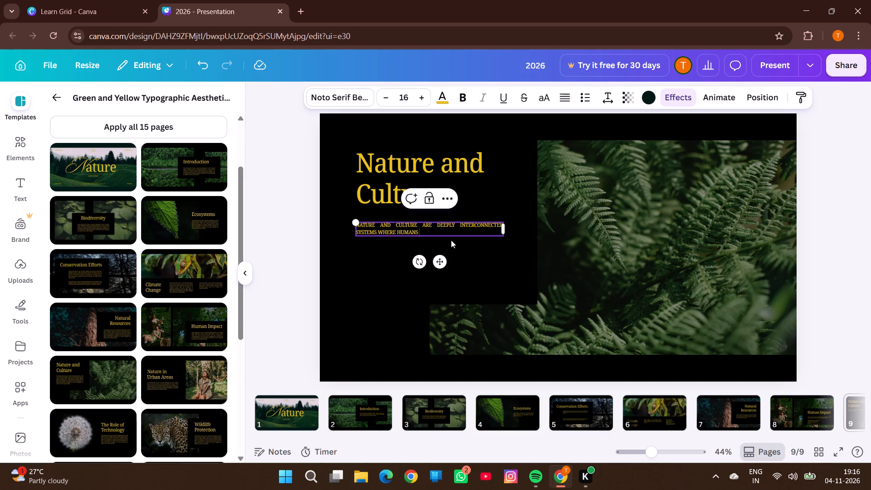
{"action": "key", "text": "BackSpace"}
{"action": "key", "text": "BackSpace"}
{"action": "key", "text": "space"}
{"action": "type", "text": "SOV"}
{"action": "key", "text": "BackSpace"}
{"action": "key", "text": "v"}
{"action": "key", "text": "BackSpace"}
{"action": "type", "text": "CI"}
{"action": "type", "text": "ETIR"}
{"action": "key", "text": "BackSpace"}
{"action": "type", "text": "ES AND"}
{"action": "key", "text": "space"}
{"action": "type", "text": "THE NATURAL ENVIRONMENT"}
{"action": "key", "text": "space"}
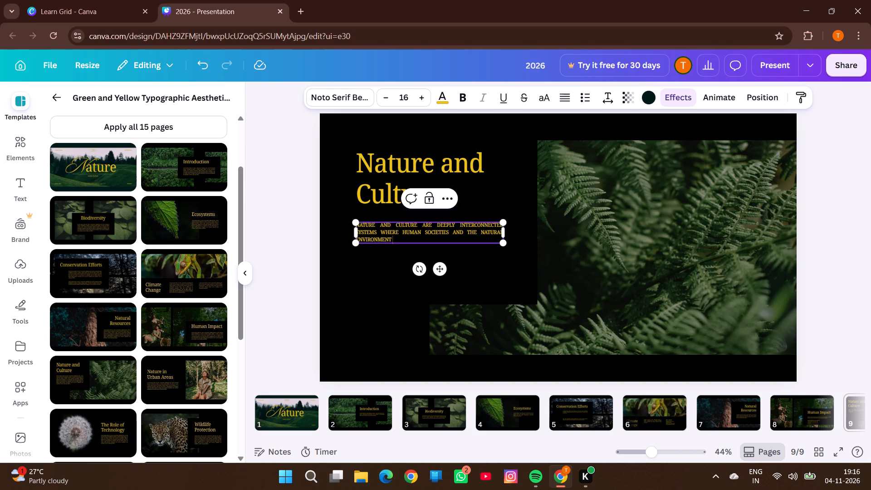
Finish the Nature and Culture body sentence with "CONTINOUSLY SHAPE ONE ANOTHER".
{"action": "type", "text": "CONYIO"}
{"action": "key", "text": "BackSpace"}
{"action": "key", "text": "BackSpace"}
{"action": "key", "text": "BackSpace"}
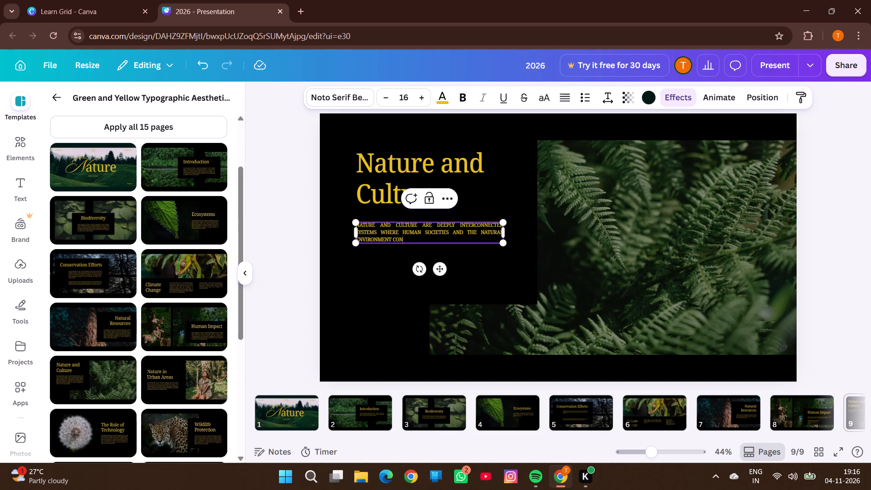
{"action": "key", "text": "y"}
{"action": "key", "text": "BackSpace"}
{"action": "type", "text": "TINOUSLY"}
{"action": "key", "text": "space"}
{"action": "type", "text": "SHAPE ONE ANOTHER"}
{"action": "key", "text": "space"}
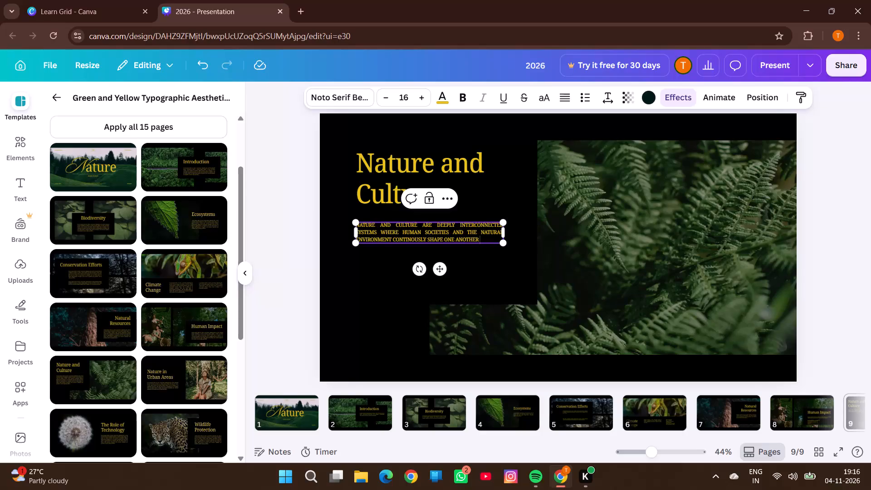
Add the subheading "THE INTERCONNECTION" at font size 21 below the Nature and Culture body sentence, after a blank line.
{"action": "key", "text": "Return"}
{"action": "key", "text": "Return"}
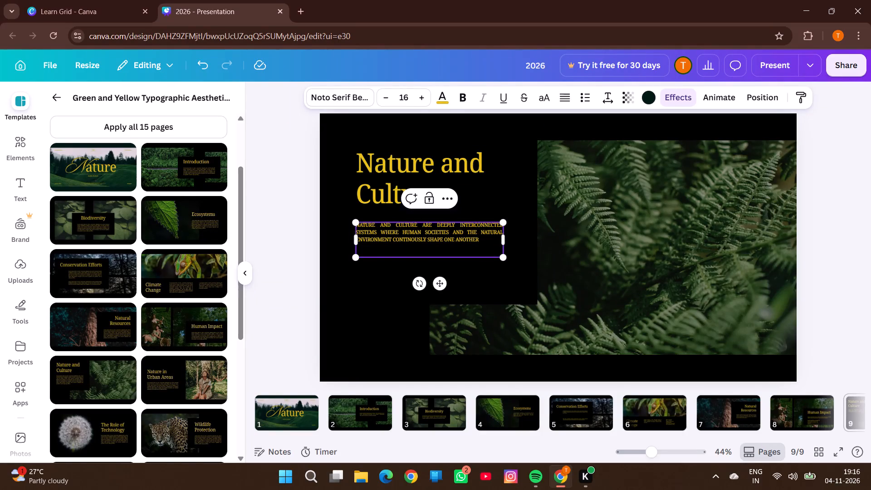
{"action": "triple_click", "coordinate": [422, 99]}
{"action": "double_click", "coordinate": [422, 99]}
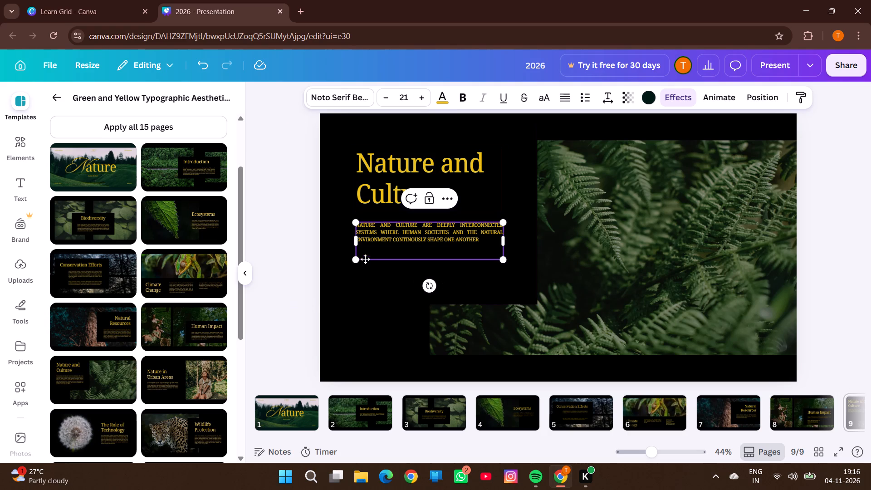
{"action": "left_click", "coordinate": [367, 254]}
{"action": "type", "text": "THE"}
{"action": "key", "text": "space"}
{"action": "type", "text": "INTERCONNECTION"}
{"action": "key", "text": "Return"}
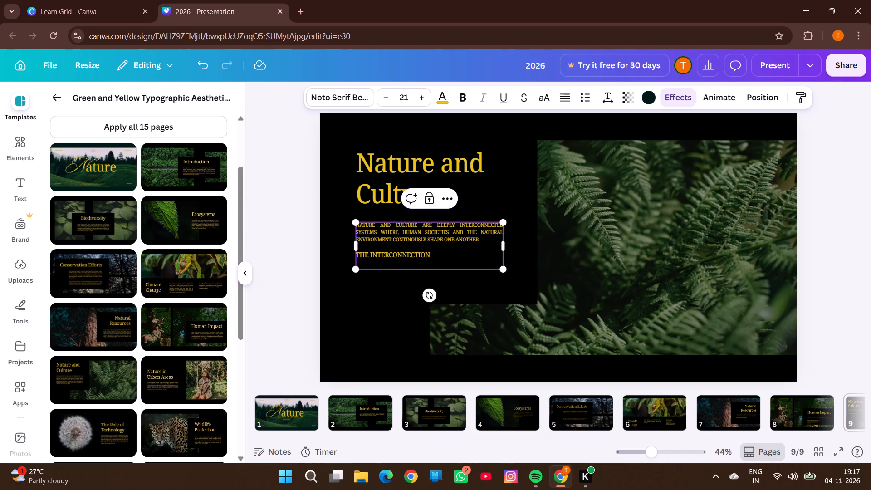
Below the subheading, add the lines "MUTUAL FEEDBACK" and "BRIDGES BETWEEN WORLDS" at font size 16.
{"action": "triple_click", "coordinate": [381, 94]}
{"action": "double_click", "coordinate": [381, 94]}
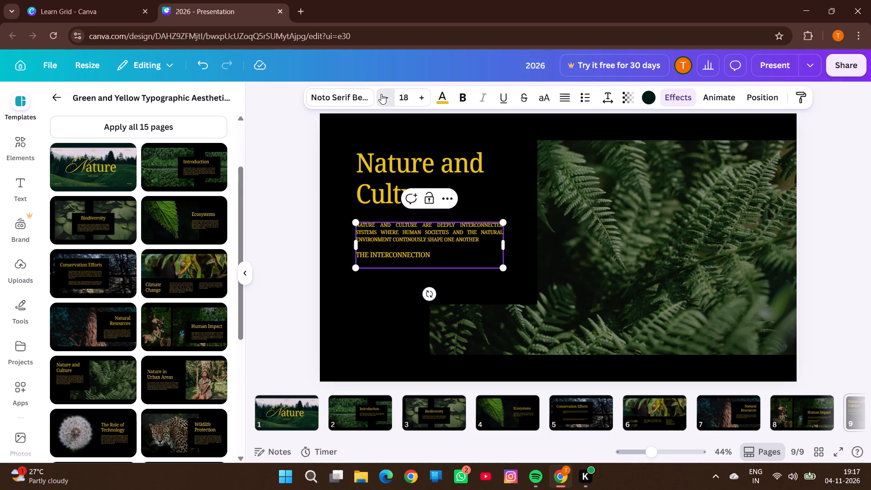
{"action": "left_click", "coordinate": [367, 261]}
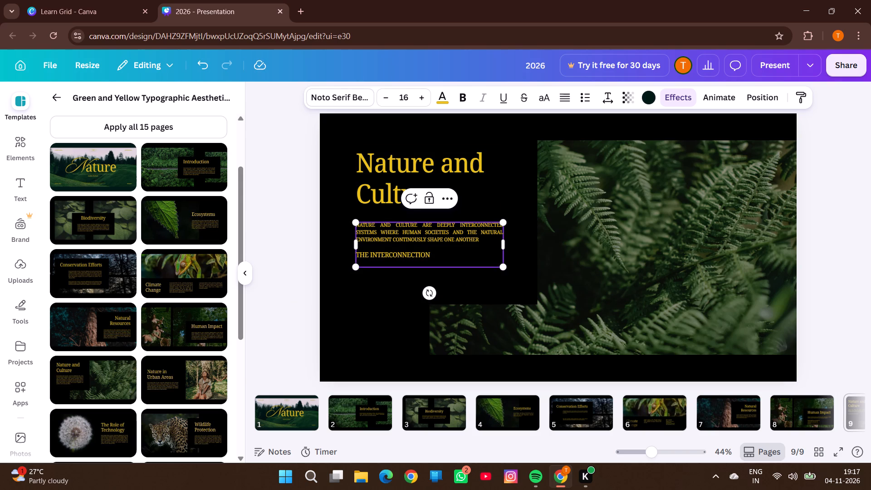
{"action": "type", "text": "MUTUAL FEEDBACK"}
{"action": "key", "text": "Return"}
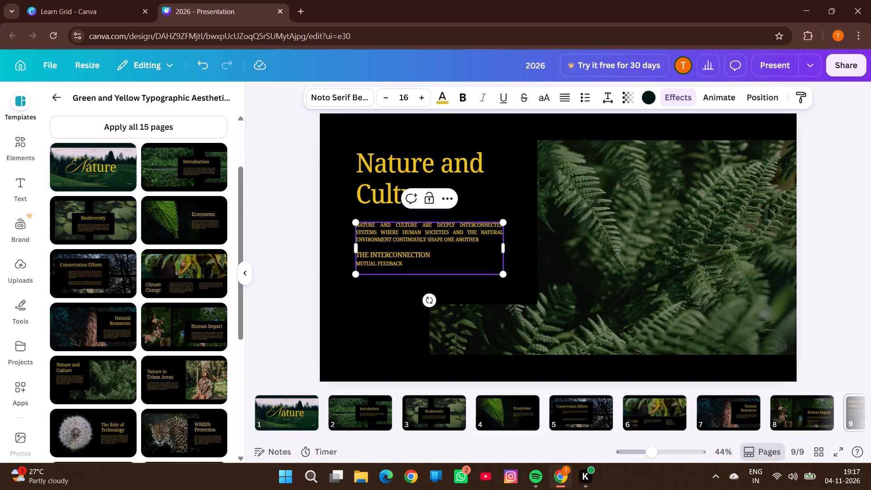
{"action": "type", "text": "BRIDGES BETWEEN"}
{"action": "key", "text": "space"}
{"action": "type", "text": "WORLDS"}
{"action": "key", "text": "Return"}
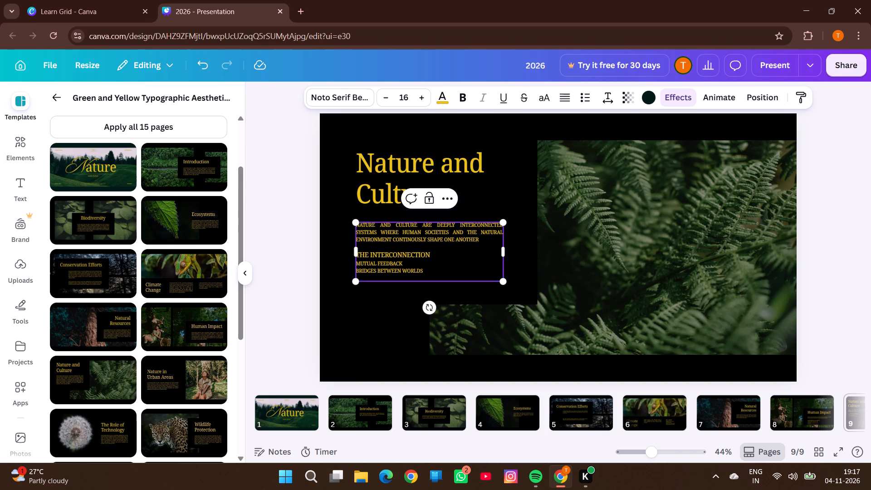
Add "CULTURAL LANDSCAPES" as the third line under THE INTERCONNECTION and leave the text box.
{"action": "type", "text": "CULTYU"}
{"action": "key", "text": "BackSpace"}
{"action": "key", "text": "BackSpace"}
{"action": "type", "text": "UERAL"}
{"action": "key", "text": "space"}
{"action": "key", "text": "BackSpace"}
{"action": "key", "text": "BackSpace"}
{"action": "key", "text": "BackSpace"}
{"action": "key", "text": "BackSpace"}
{"action": "key", "text": "BackSpace"}
{"action": "type", "text": "RAK"}
{"action": "key", "text": "BackSpace"}
{"action": "type", "text": "L"}
{"action": "key", "text": "space"}
{"action": "type", "text": "LANDSCAPES"}
{"action": "key", "text": "space"}
{"action": "key", "text": "Return"}
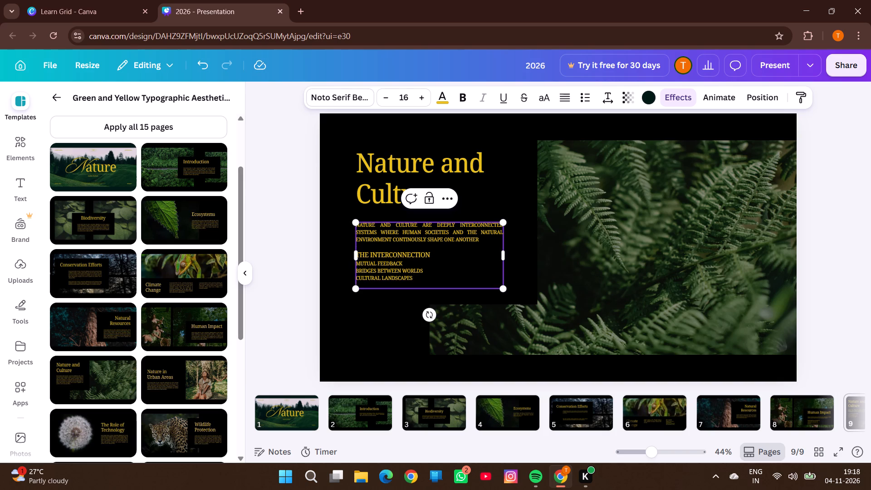
{"action": "left_click", "coordinate": [468, 272]}
{"action": "left_click", "coordinate": [348, 338]}
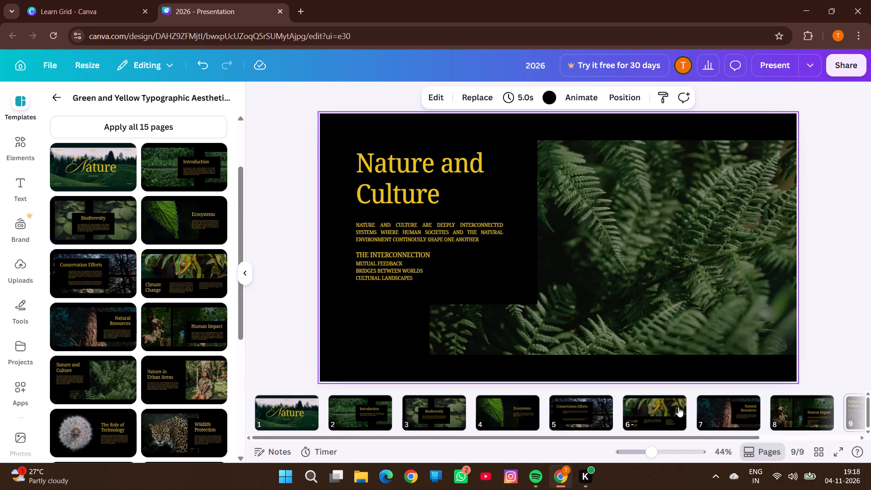
Add the template's Nature in Urban Areas layout to the presentation as new page 10.
{"action": "scroll", "coordinate": [726, 402], "scroll_direction": "left", "scroll_amount": 7}
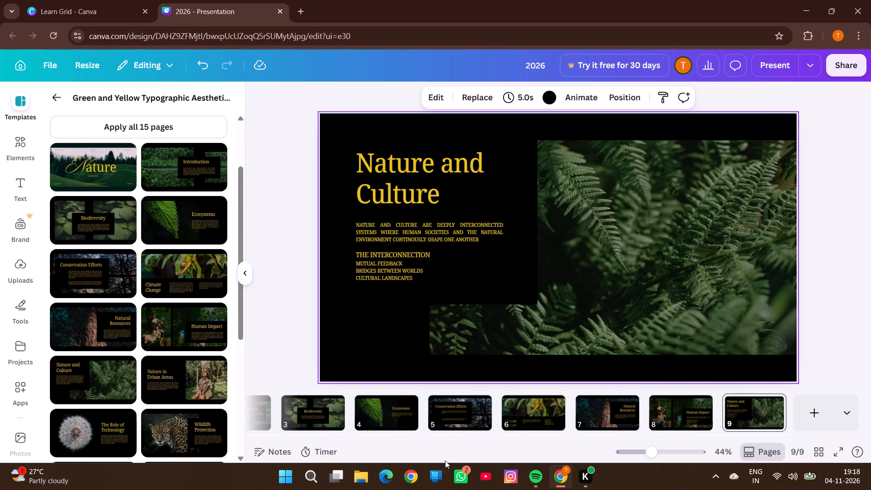
{"action": "left_click", "coordinate": [188, 384]}
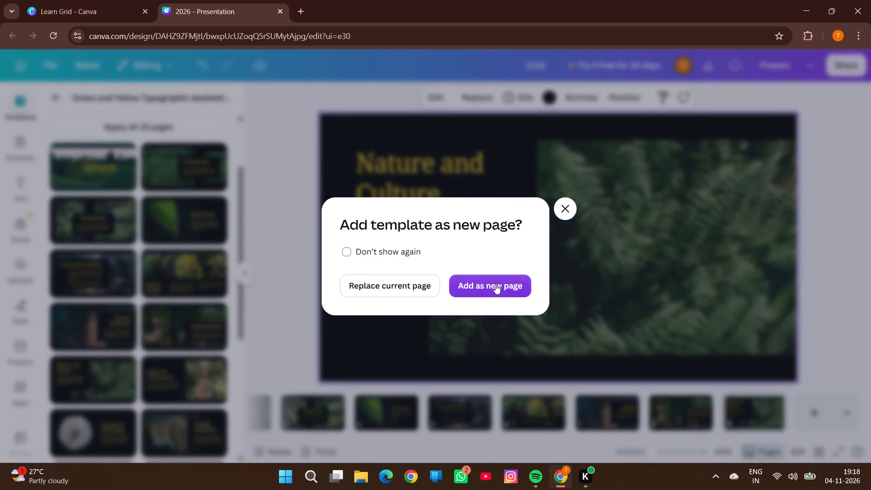
{"action": "left_click", "coordinate": [495, 284]}
Replace the Nature in Urban Areas placeholder body with "URBAN NATURE REFERS TO ALL LIVING THINGS AND GREEN OR BLUE SPACES".
{"action": "double_click", "coordinate": [446, 287]}
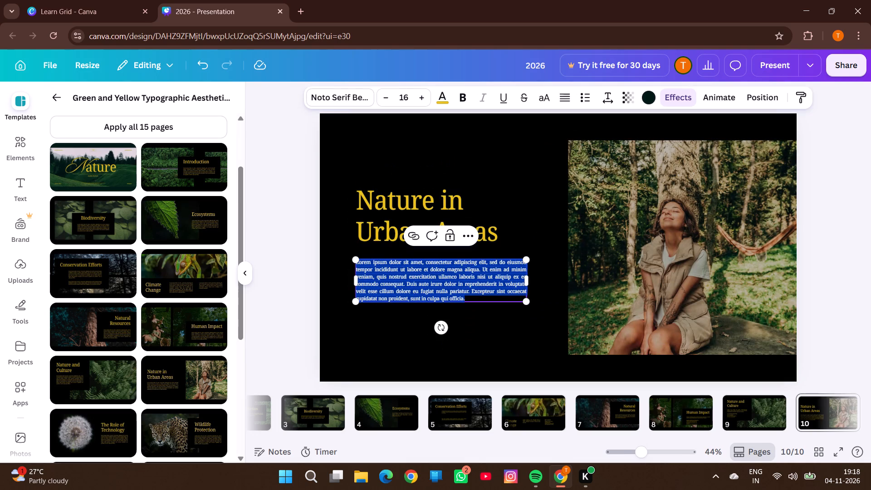
{"action": "key", "text": "BackSpace"}
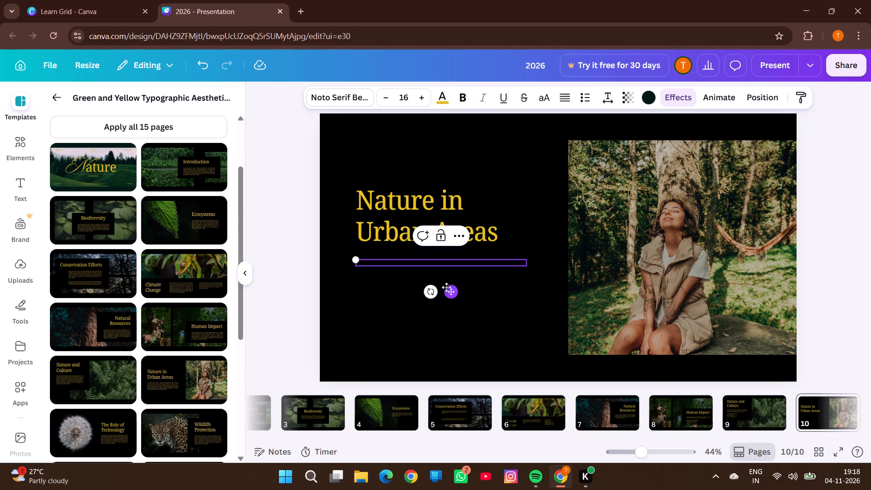
{"action": "type", "text": "URBAN NATURE REFERS TO"}
{"action": "key", "text": "space"}
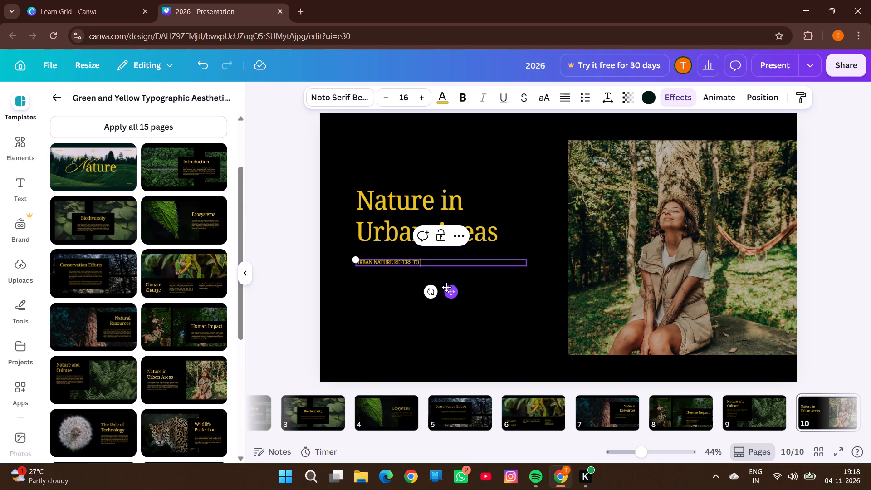
{"action": "type", "text": "ALL LIVING"}
{"action": "key", "text": "space"}
{"action": "type", "text": "THINGS"}
{"action": "key", "text": "space"}
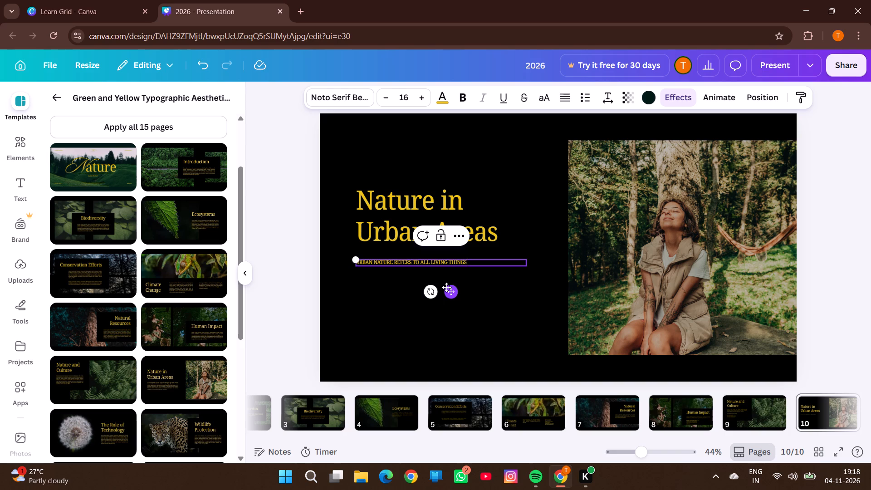
{"action": "type", "text": "AND GREEN"}
{"action": "key", "text": "space"}
{"action": "type", "text": "OR BLUE SPACES"}
{"action": "key", "text": "space"}
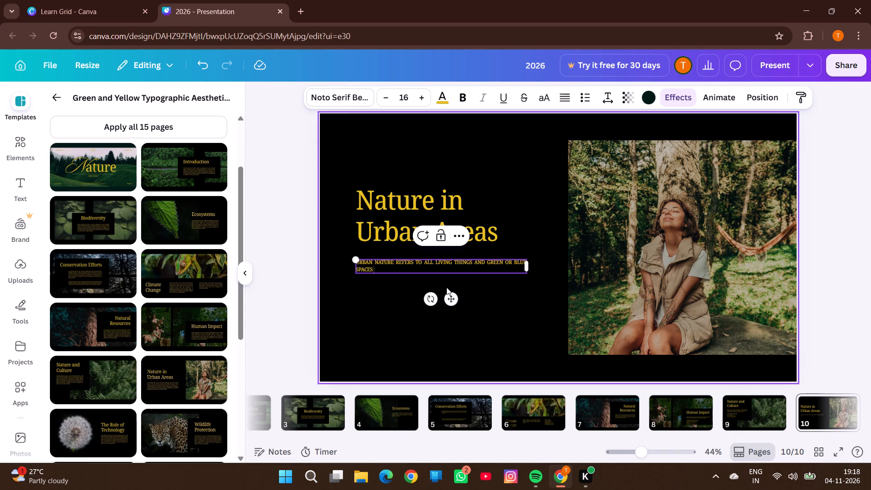
Finish the first sentence of the Nature in Urban Areas body with "FOUND WITHIN A CITY".
{"action": "type", "text": "FOUND"}
{"action": "key", "text": "space"}
{"action": "type", "text": "WITHIN A CITYY"}
{"action": "key", "text": "space"}
{"action": "key", "text": "BackSpace"}
{"action": "key", "text": "BackSpace"}
{"action": "key", "text": "space"}
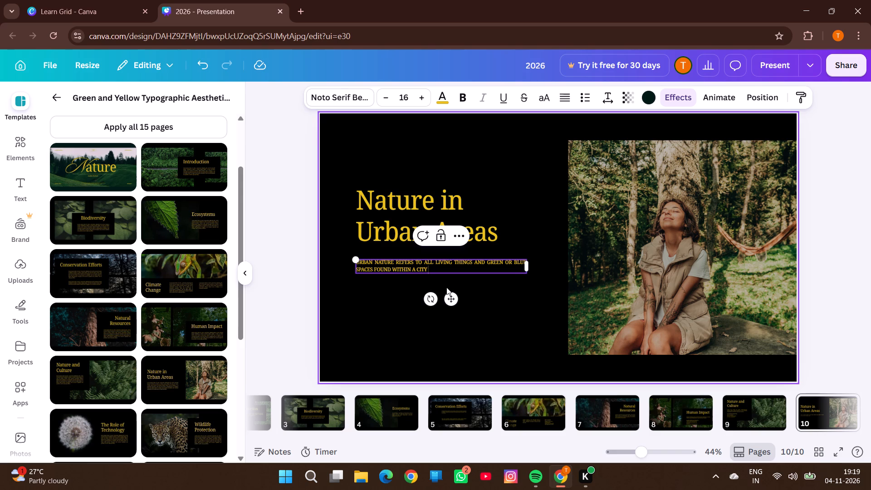
Continue the Nature in Urban Areas body with ".THIS INCLUDES A LARGE WILD PARKS ,RIVERS,AND WETLANDS, AS WELL".
{"action": "type", "text": ".THIS"}
{"action": "key", "text": "space"}
{"action": "key", "text": "i"}
{"action": "type", "text": "NCLUDES A"}
{"action": "key", "text": "space"}
{"action": "type", "text": "LARGE WILD"}
{"action": "key", "text": "space"}
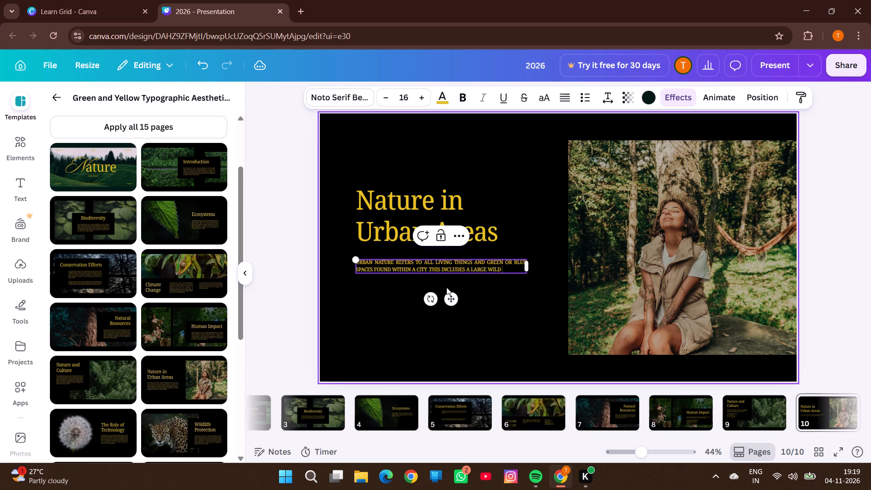
{"action": "type", "text": "PARKS"}
{"action": "key", "text": "space"}
{"action": "type", "text": ",RIVERS"}
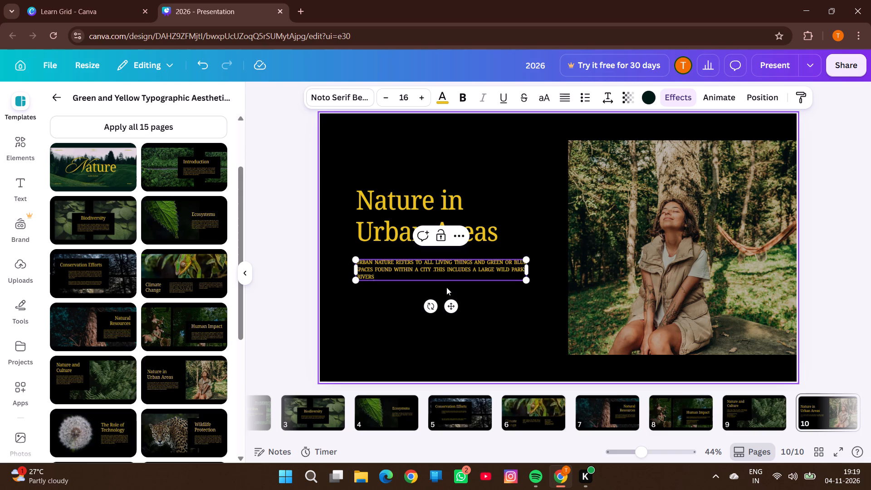
{"action": "key", "text": "comma"}
{"action": "type", "text": "AND WETLAND"}
{"action": "key", "text": "space"}
{"action": "key", "text": "BackSpace"}
{"action": "type", "text": "S, AS WELL"}
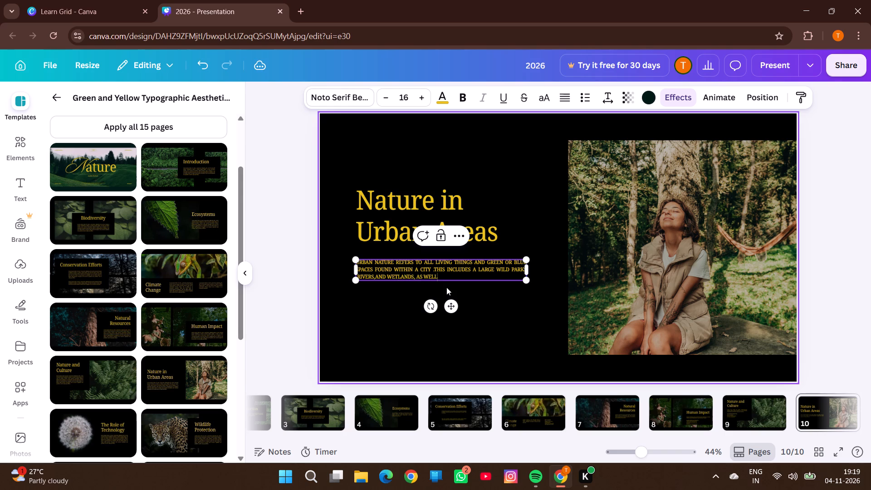
Extend the Nature in Urban Areas body with "AS SMALLER ELEMENTS LIKE STREET TREES".
{"action": "key", "text": "space"}
{"action": "type", "text": "AS SMALLER"}
{"action": "key", "text": "space"}
{"action": "type", "text": "ELEMENTS LIKE"}
{"action": "key", "text": "space"}
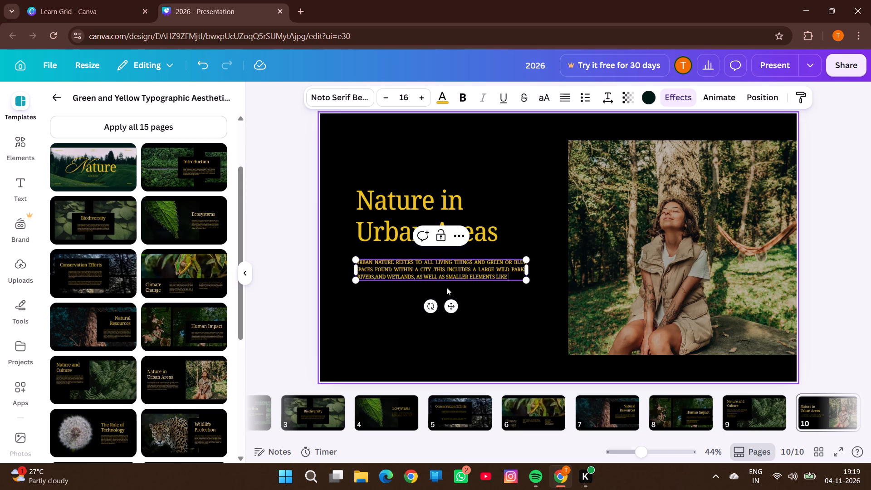
{"action": "type", "text": "STREET"}
{"action": "key", "text": "space"}
{"action": "type", "text": "TREES"}
{"action": "key", "text": "space"}
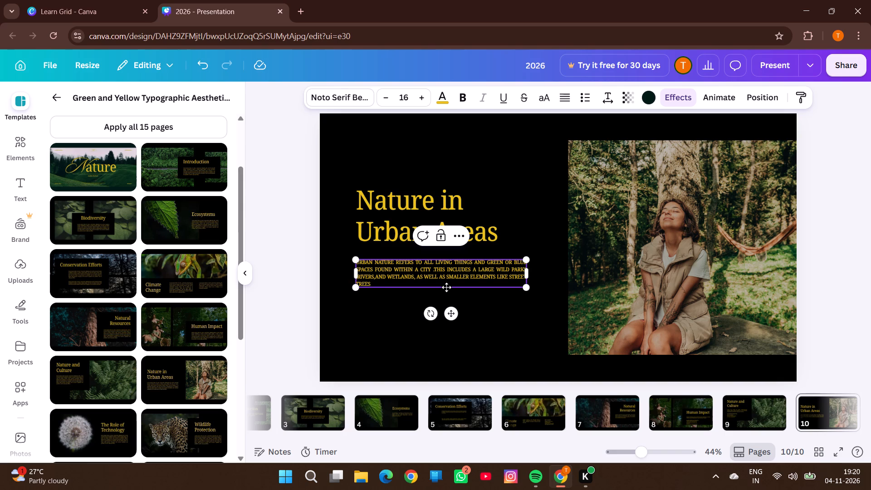
Add ",COMMUNITY GARDENS" after STREET TREES in the Nature in Urban Areas body.
{"action": "type", "text": ",COMMUNITIES"}
{"action": "key", "text": "space"}
{"action": "key", "text": "BackSpace"}
{"action": "key", "text": "BackSpace"}
{"action": "key", "text": "BackSpace"}
{"action": "key", "text": "BackSpace"}
{"action": "key", "text": "y"}
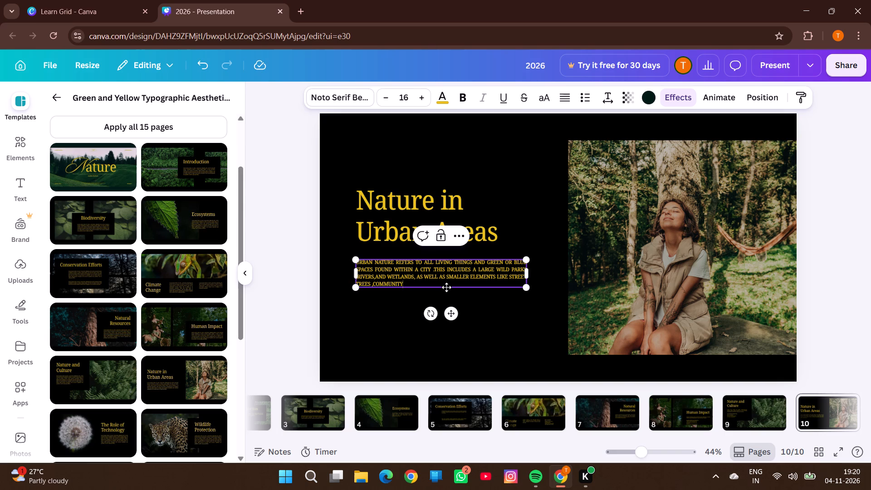
{"action": "type", "text": "GARDENS"}
{"action": "key", "text": "space"}
{"action": "key", "text": "BackSpace"}
{"action": "key", "text": "BackSpace"}
{"action": "key", "text": "BackSpace"}
{"action": "key", "text": "BackSpace"}
{"action": "key", "text": "BackSpace"}
{"action": "key", "text": "BackSpace"}
{"action": "key", "text": "BackSpace"}
{"action": "key", "text": "BackSpace"}
{"action": "key", "text": "space"}
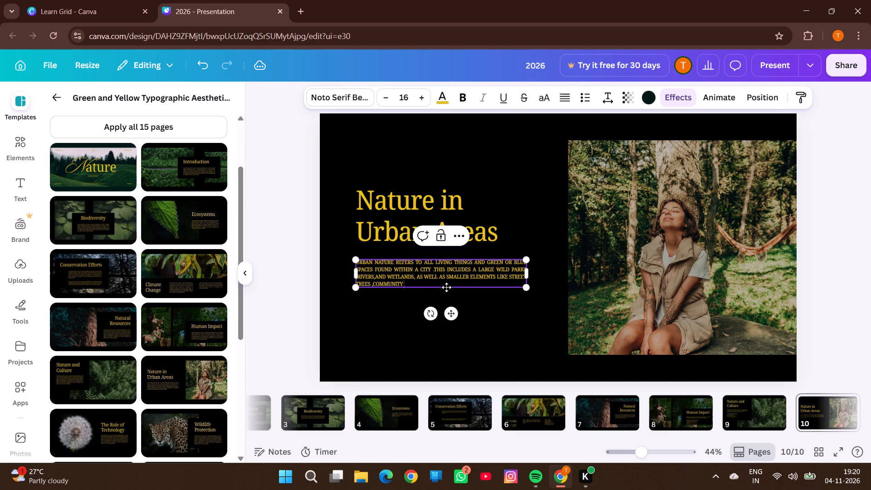
{"action": "type", "text": "GARDENS"}
{"action": "key", "text": "space"}
Finish the Nature in Urban Areas body with ",GREEN ROOFS ,AND LIVING WALLS." and leave the text box.
{"action": "type", "text": ",GREEN ROOFS"}
{"action": "key", "text": "space"}
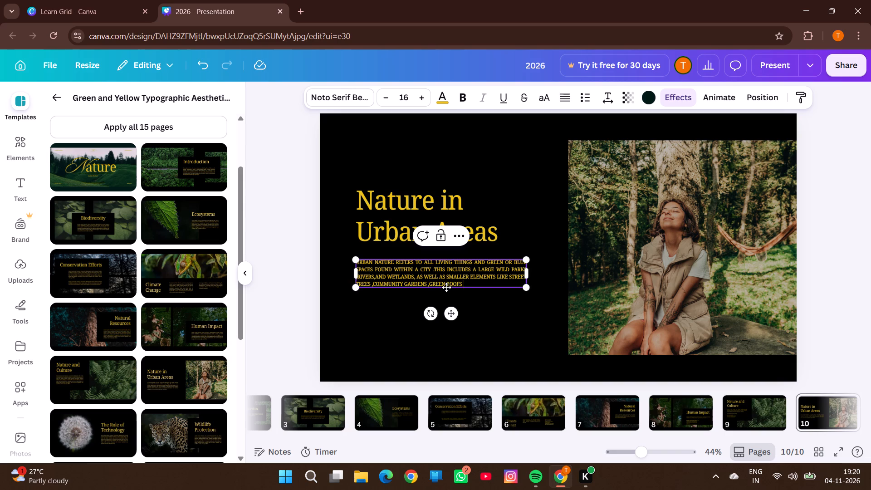
{"action": "type", "text": ",AND LIVING WALLS"}
{"action": "key", "text": "space"}
{"action": "key", "text": "BackSpace"}
{"action": "key", "text": "period"}
{"action": "left_click", "coordinate": [501, 319]}
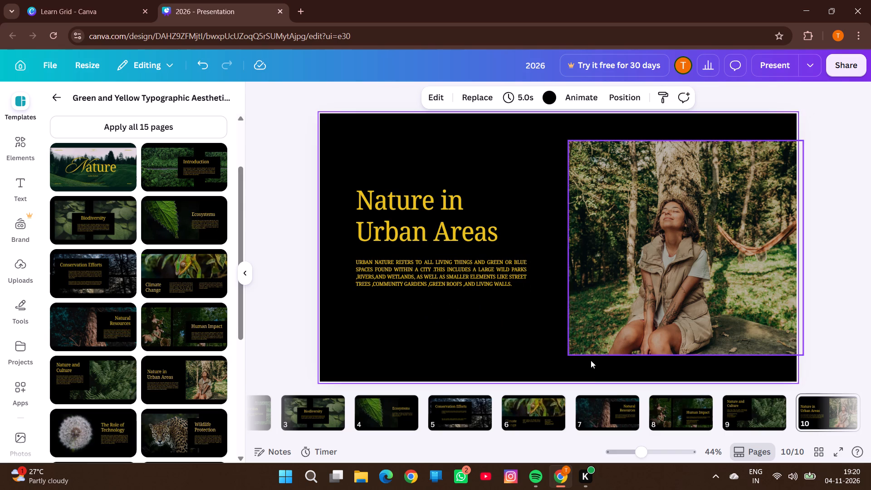
Add the template's The Role of Technology layout to the presentation as new page 11.
{"action": "scroll", "coordinate": [655, 405], "scroll_direction": "left", "scroll_amount": 6}
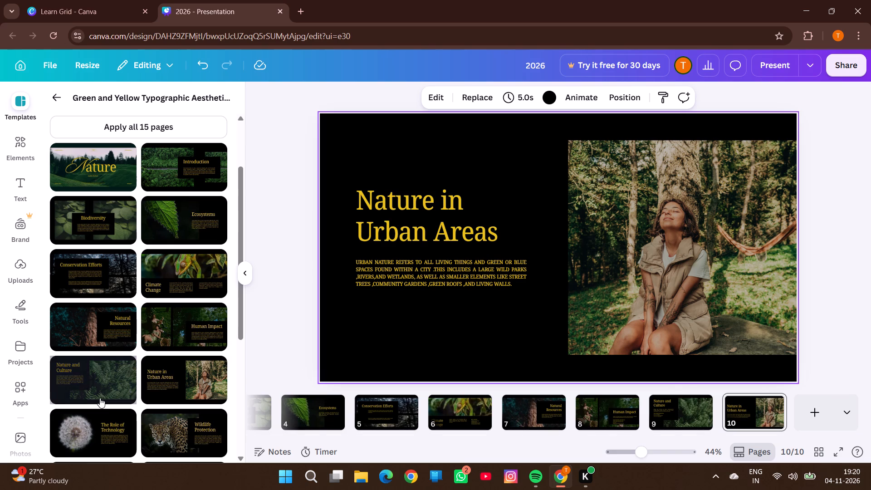
{"action": "scroll", "coordinate": [100, 398], "scroll_direction": "down", "scroll_amount": 2}
{"action": "left_click", "coordinate": [113, 342]}
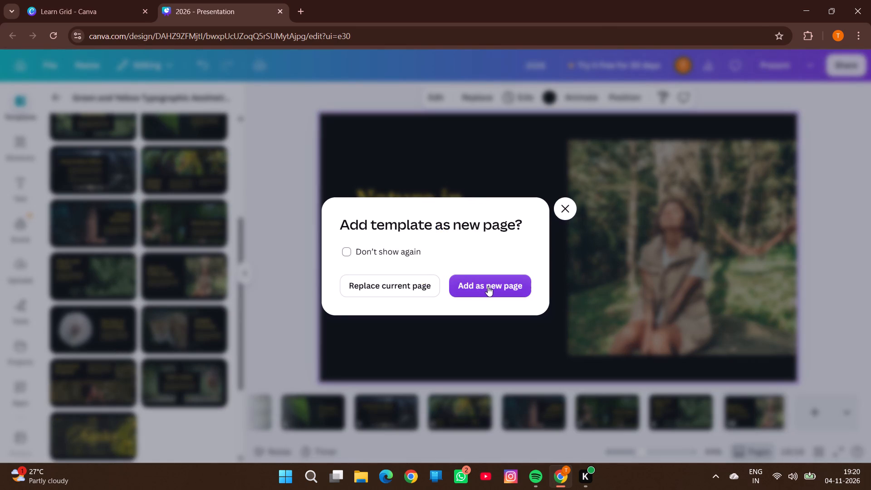
{"action": "left_click", "coordinate": [488, 286]}
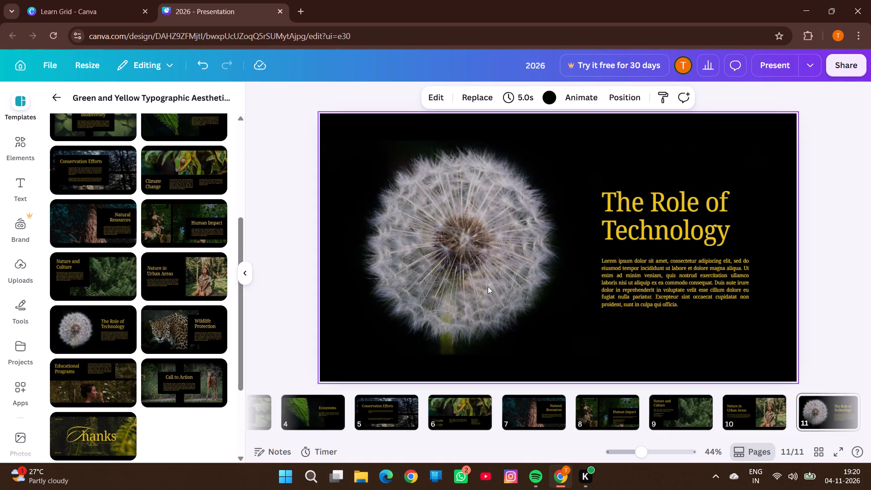
Replace the placeholder body under The Role of Technology with "TECHNOLGY PALYS A VITAL ROLE IN SHAPING MODERN SOCIETY".
{"action": "double_click", "coordinate": [624, 278]}
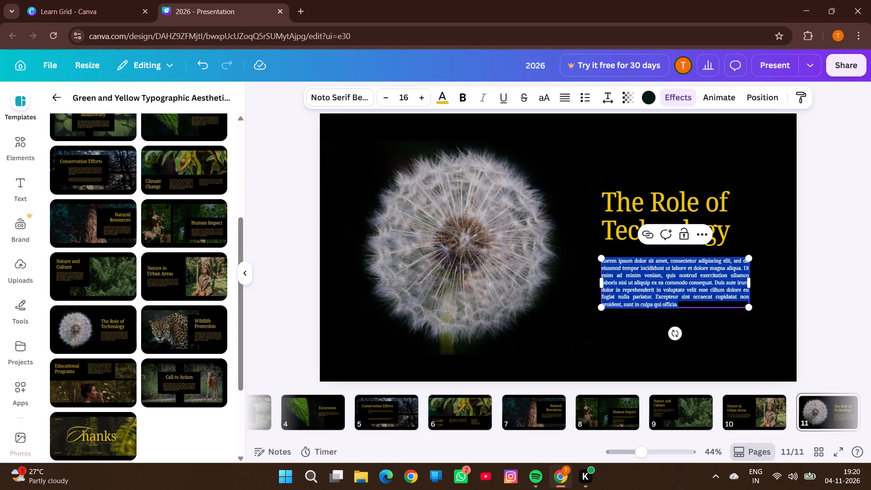
{"action": "key", "text": "BackSpace"}
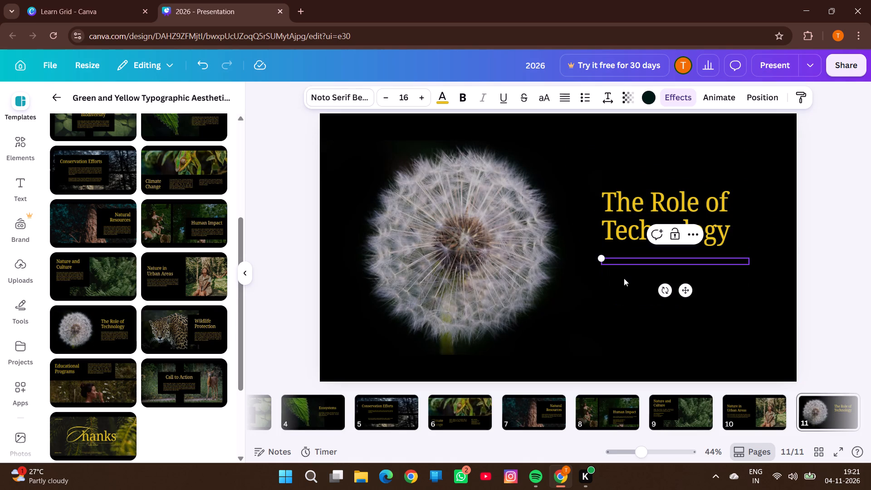
{"action": "scroll", "coordinate": [227, 211], "scroll_direction": "up", "scroll_amount": 7}
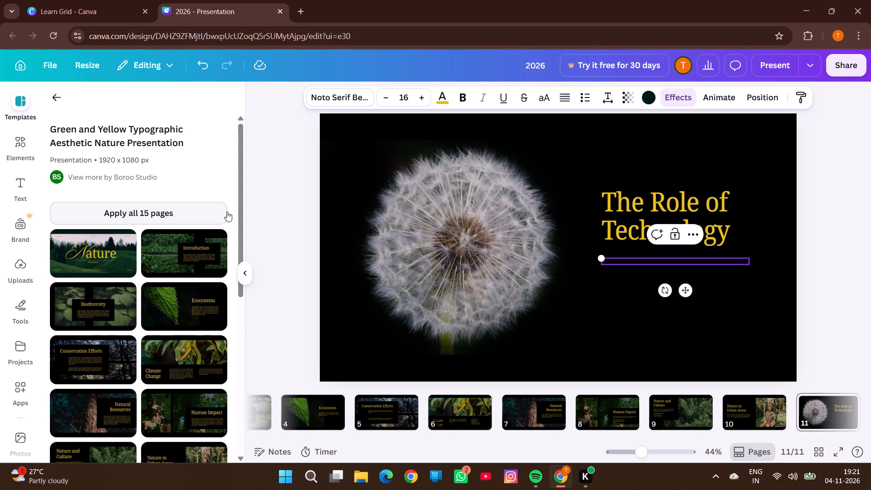
{"action": "type", "text": "TECHNOLGY PALYS A VITAL"}
{"action": "key", "text": "space"}
{"action": "type", "text": "ROLE"}
{"action": "key", "text": "space"}
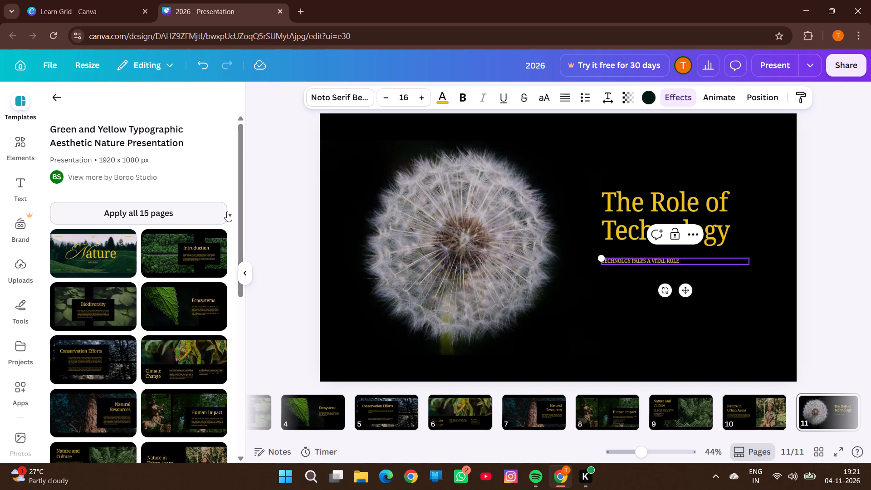
{"action": "type", "text": "IN SH"}
{"action": "type", "text": "APING MODERN"}
{"action": "key", "text": "space"}
{"action": "type", "text": "SOCIETY"}
{"action": "key", "text": "space"}
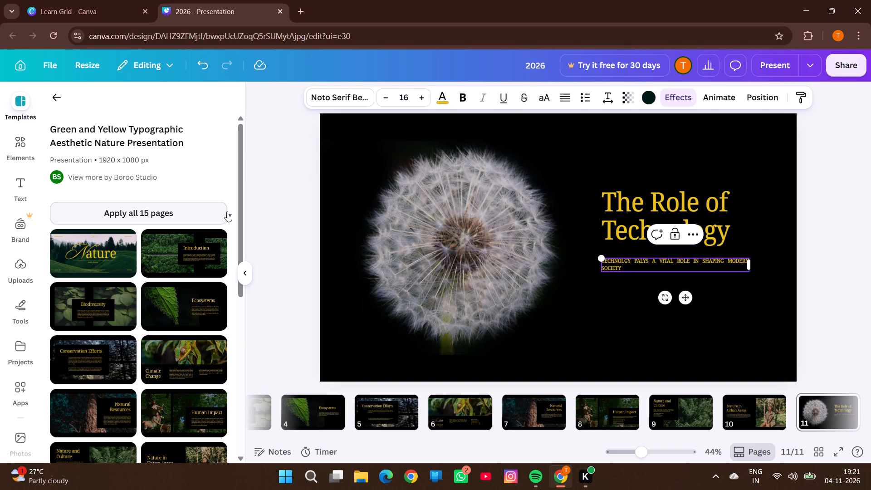
Extend the Role of Technology body with ",INFLUENCING HOW PEOPLE WORK" after SOCIETY.
{"action": "type", "text": ",INFLUENCING"}
{"action": "key", "text": "space"}
{"action": "type", "text": "HP"}
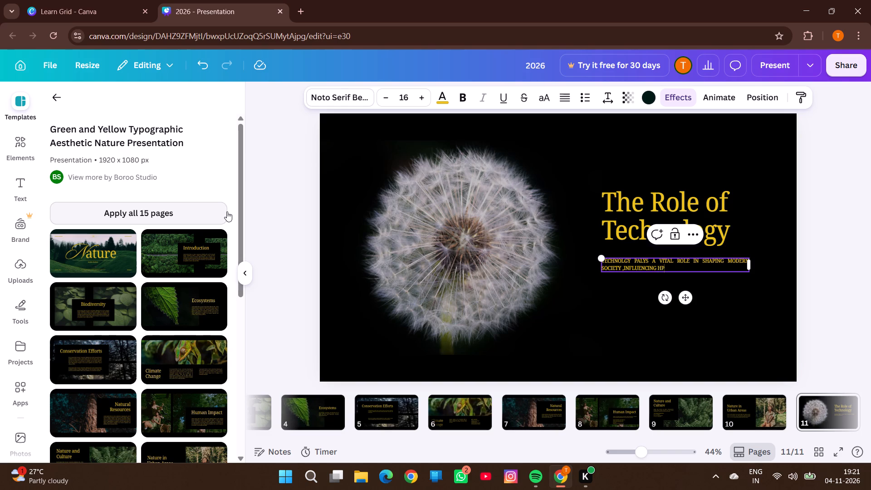
{"action": "key", "text": "BackSpace"}
{"action": "type", "text": "OW E"}
{"action": "key", "text": "BackSpace"}
{"action": "type", "text": "PEOPLR"}
{"action": "key", "text": "space"}
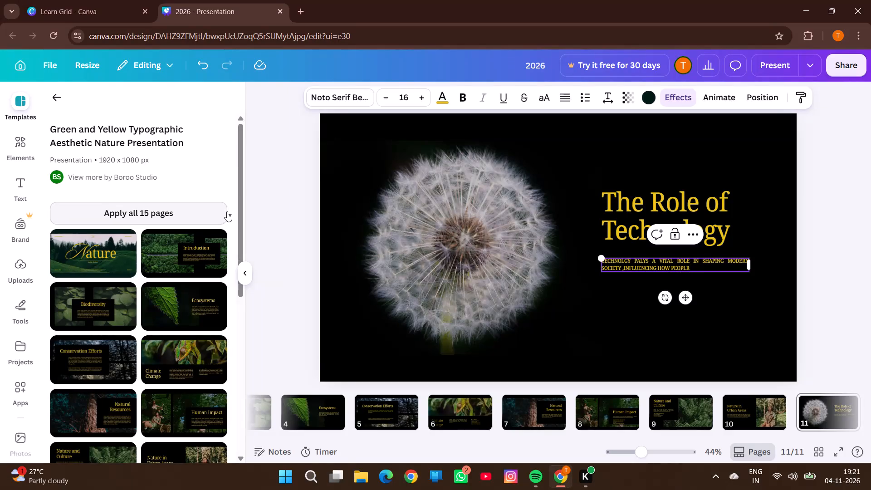
{"action": "key", "text": "BackSpace"}
{"action": "key", "text": "BackSpace"}
{"action": "type", "text": "E WORKS"}
{"action": "key", "text": "space"}
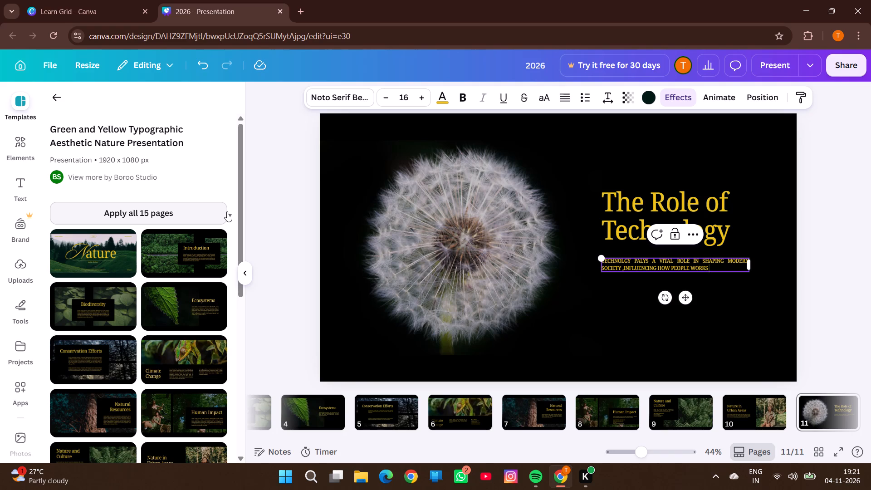
{"action": "key", "text": "BackSpace"}
{"action": "key", "text": "BackSpace"}
Add ",LEARN,COMMUNICATE" after WORK in the Role of Technology body.
{"action": "type", "text": ",LEARN"}
{"action": "type", "text": ",COMMUNICAT"}
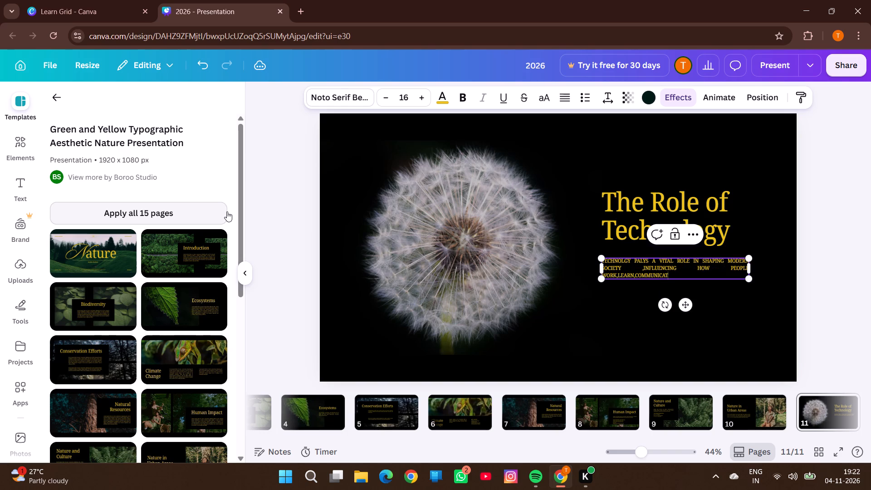
{"action": "key", "text": "space"}
{"action": "key", "text": "BackSpace"}
{"action": "type", "text": "E"}
{"action": "key", "text": "space"}
Remove the space before the comma between SOCIETY and INFLUENCING in the body text.
{"action": "left_click", "coordinate": [641, 271]}
{"action": "key", "text": "BackSpace"}
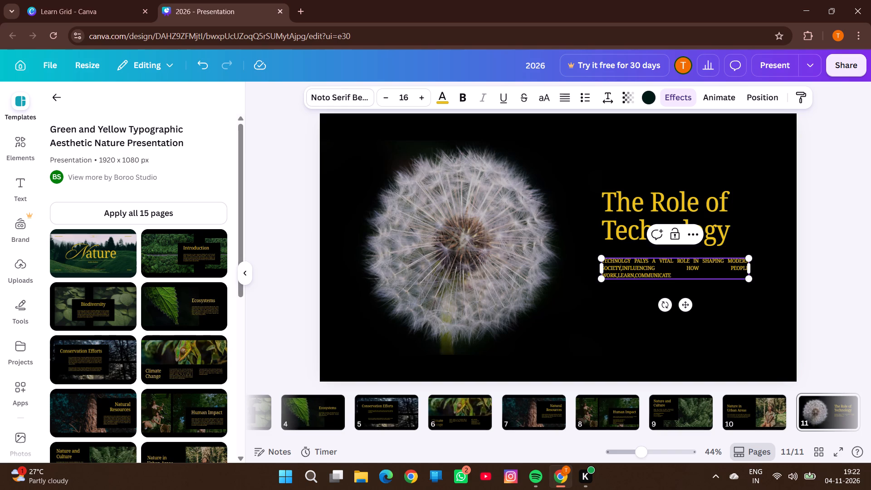
Delete the word HOW between INFLUENCING and PEOPLE to tighten the body's widely spaced second line.
{"action": "left_click", "coordinate": [686, 266]}
{"action": "key", "text": "BackSpace"}
{"action": "key", "text": "space"}
{"action": "left_click", "coordinate": [669, 268]}
{"action": "right_click", "coordinate": [669, 268]}
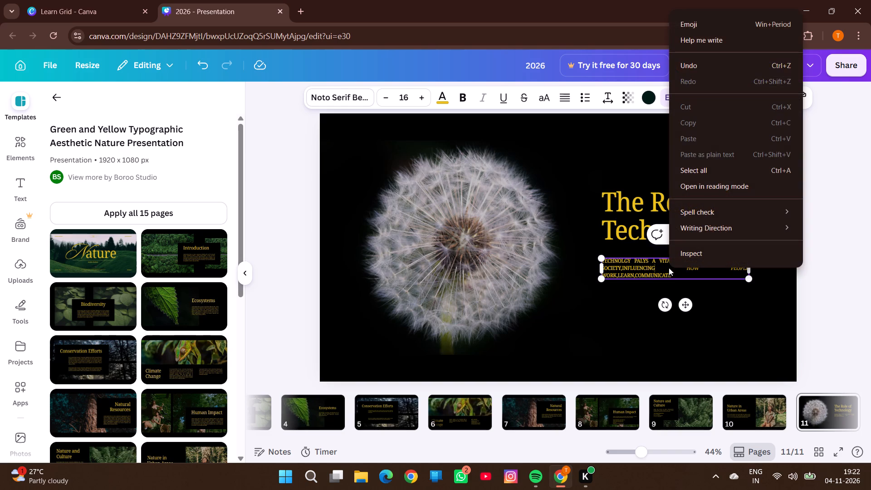
{"action": "left_click", "coordinate": [665, 266]}
{"action": "left_click", "coordinate": [684, 266]}
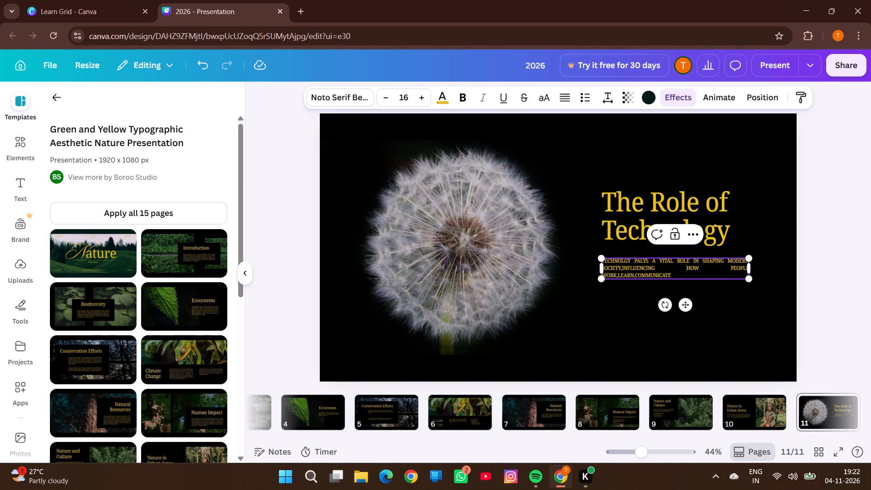
{"action": "left_click", "coordinate": [730, 267]}
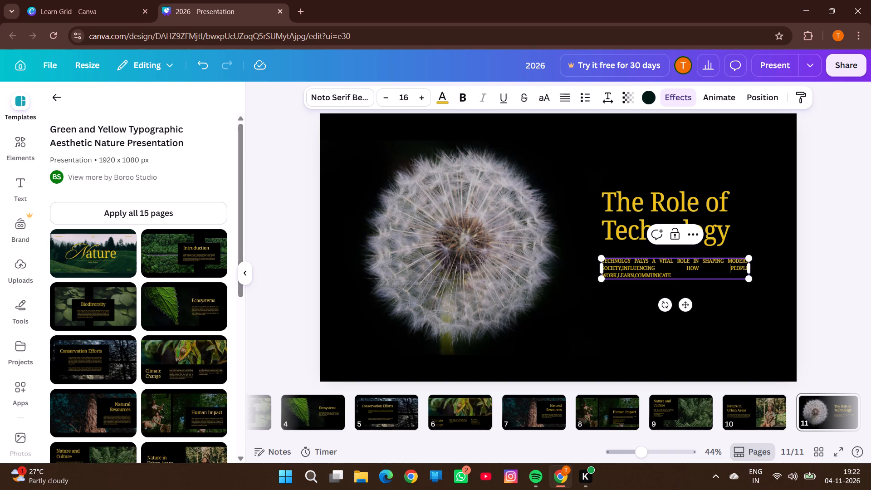
{"action": "left_click", "coordinate": [728, 267]}
{"action": "key", "text": "BackSpace"}
{"action": "key", "text": "BackSpace"}
{"action": "key", "text": "BackSpace"}
{"action": "key", "text": "BackSpace"}
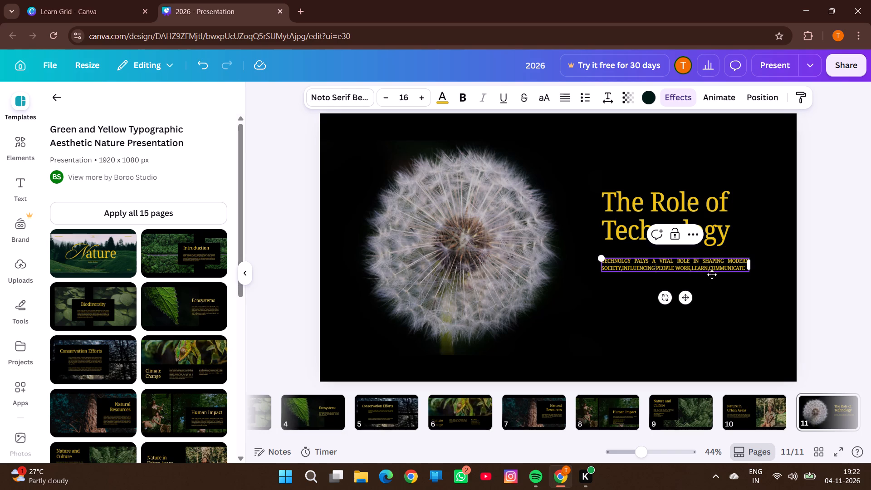
End the body's first sentence with ",AND LIVE ." on a new line after COMMUNICATE.
{"action": "left_click", "coordinate": [744, 269]}
{"action": "key", "text": "Return"}
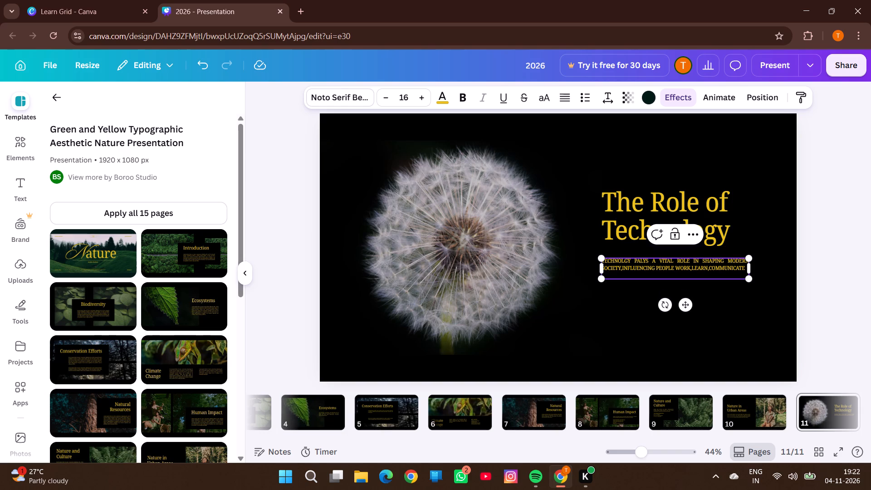
{"action": "type", "text": ",AND"}
{"action": "key", "text": "space"}
{"action": "type", "text": "LIVE LIVE"}
{"action": "key", "text": "space"}
{"action": "key", "text": "BackSpace"}
{"action": "key", "text": "BackSpace"}
{"action": "key", "text": "BackSpace"}
{"action": "key", "text": "BackSpace"}
{"action": "key", "text": "BackSpace"}
{"action": "key", "text": "period"}
Start the body's second sentence after AND LIVE . with "IT ACTS A S A PRIMARYB ENGINE FOR PROGRESS".
{"action": "key", "text": "space"}
{"action": "type", "text": "IT ACTS A"}
{"action": "key", "text": "space"}
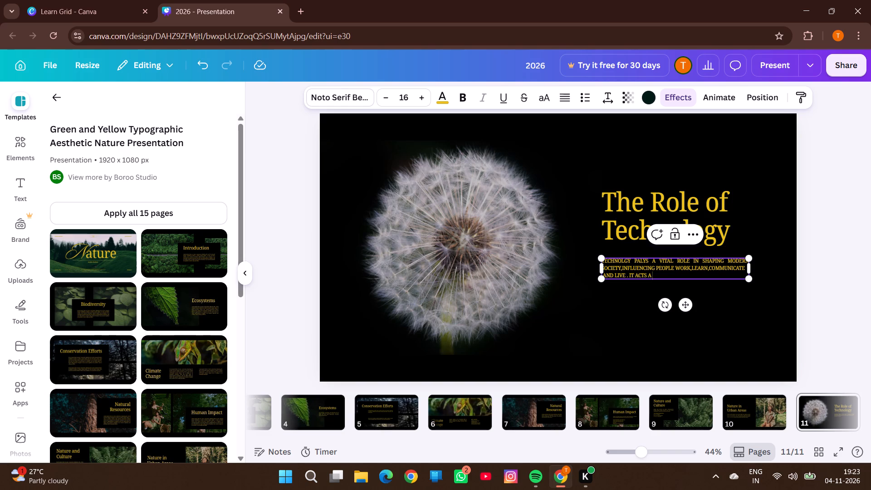
{"action": "type", "text": "S A"}
{"action": "key", "text": "space"}
{"action": "type", "text": "PRIMARYB ENGINE"}
{"action": "key", "text": "space"}
{"action": "type", "text": "FOR PRH"}
{"action": "key", "text": "BackSpace"}
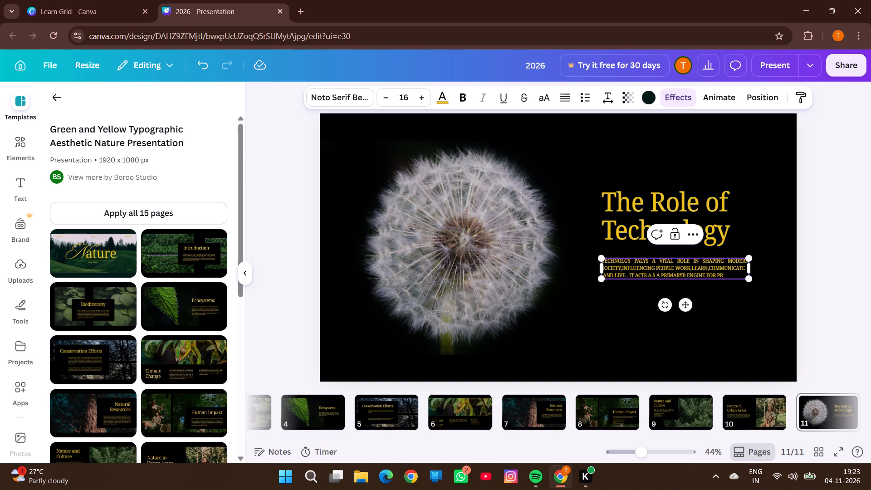
{"action": "type", "text": "OGRESS"}
{"action": "key", "text": "space"}
Complete the body's second sentence with "ACROSS MULTIPLE CORE SELCTORS." after PROGRESS.
{"action": "type", "text": "ACROSS"}
{"action": "key", "text": "space"}
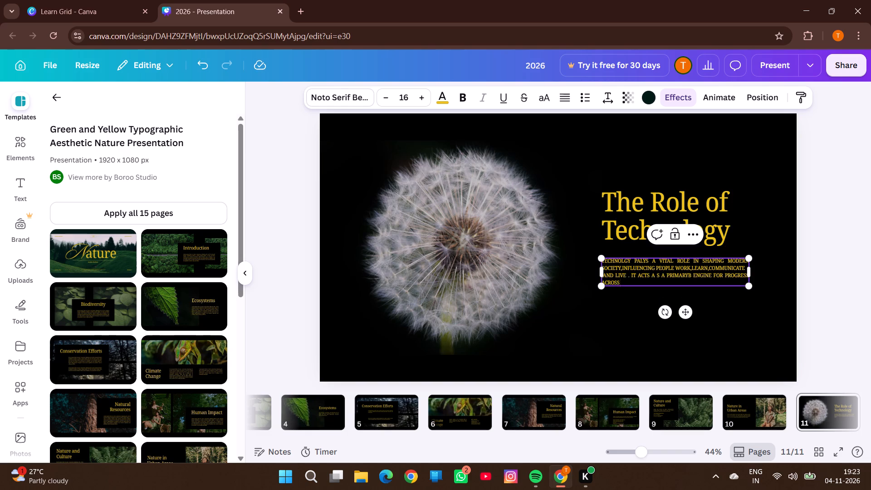
{"action": "type", "text": "MULTIB"}
{"action": "key", "text": "BackSpace"}
{"action": "type", "text": "PLE"}
{"action": "key", "text": "space"}
{"action": "type", "text": "CORE SELCTOR"}
{"action": "key", "text": "space"}
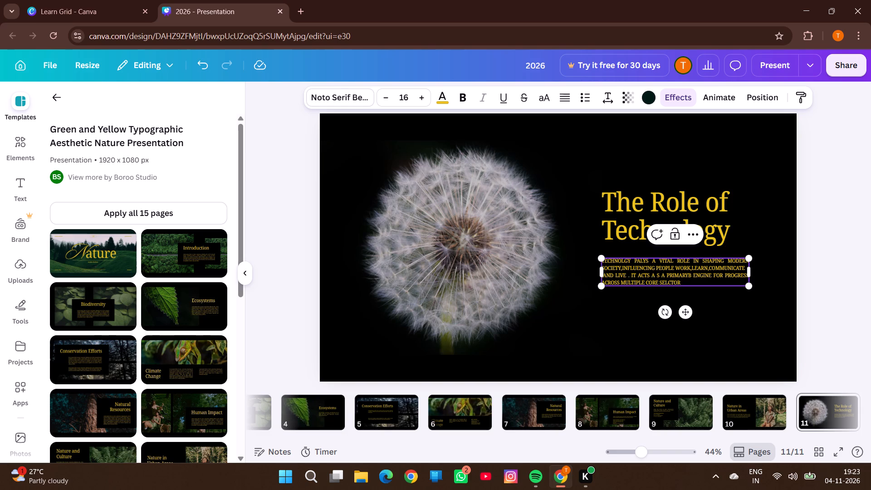
{"action": "key", "text": "BackSpace"}
{"action": "type", "text": "S."}
{"action": "key", "text": "space"}
{"action": "key", "text": "space"}
Add the subheading "KEY ROLE OF TECHNOLOGY" at font size 21 below the paragraph, separated by a blank line.
{"action": "key", "text": "Return"}
{"action": "key", "text": "Return"}
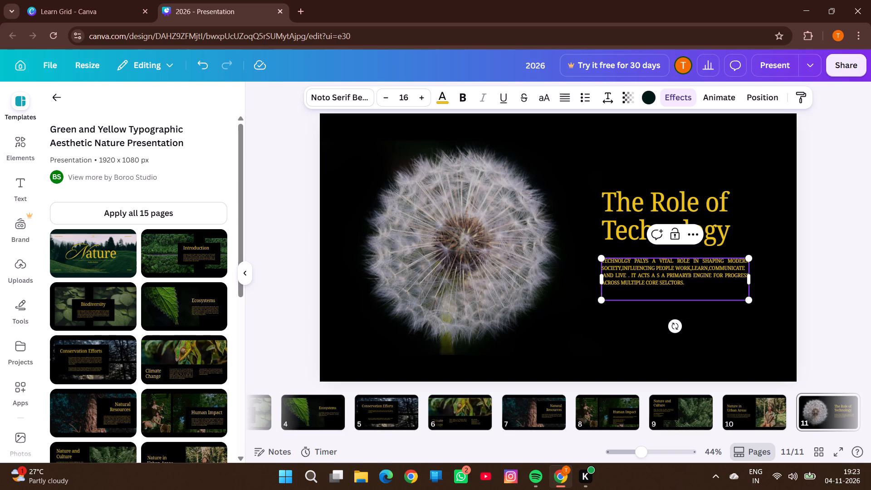
{"action": "triple_click", "coordinate": [423, 93]}
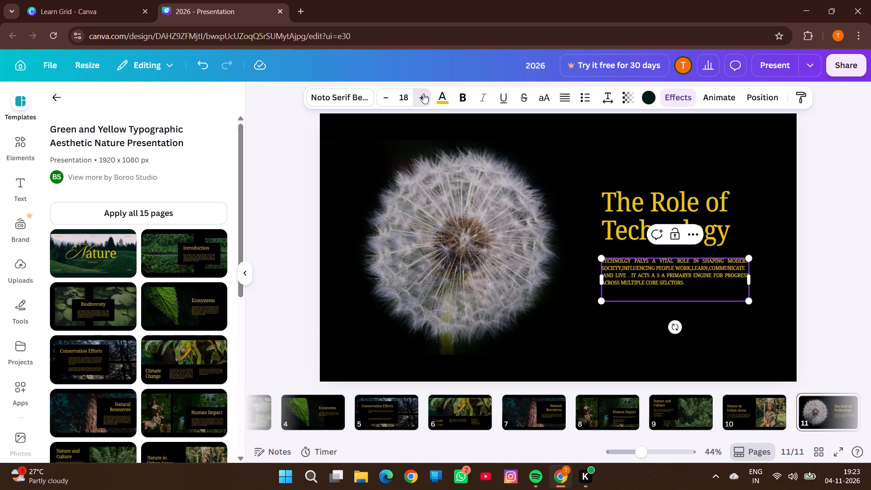
{"action": "left_click", "coordinate": [423, 93]}
{"action": "right_click", "coordinate": [423, 93]}
{"action": "key", "text": "k"}
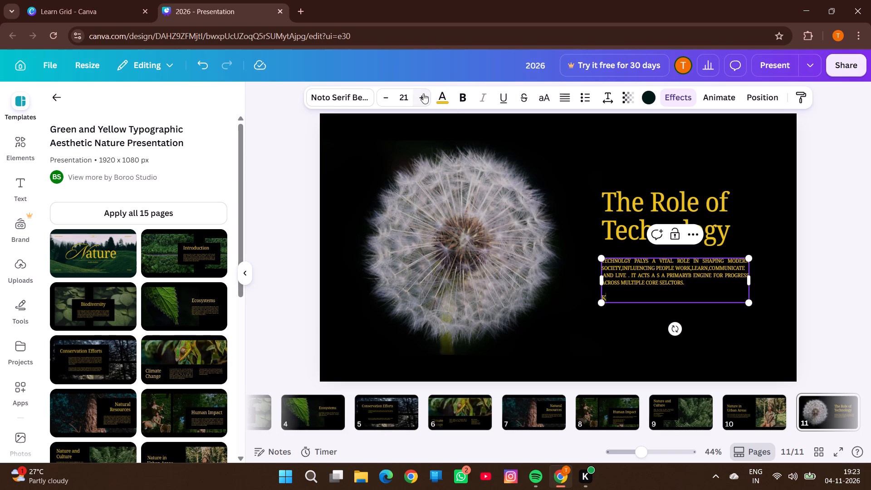
{"action": "key", "text": "e"}
{"action": "type", "text": "Y ROLE"}
{"action": "key", "text": "space"}
{"action": "type", "text": "OF"}
{"action": "key", "text": "space"}
{"action": "type", "text": "TECHNOLO"}
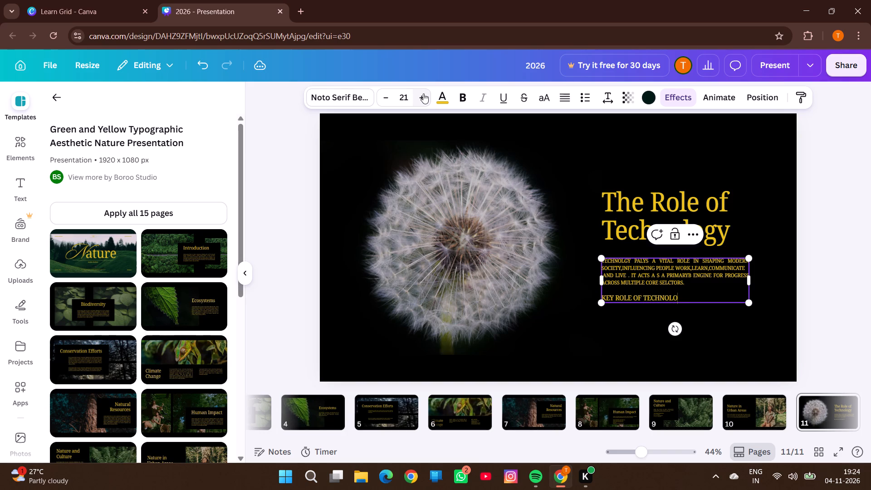
{"action": "type", "text": "GY"}
{"action": "key", "text": "space"}
Start an empty line below the KEY ROLE OF TECHNOLOGY subheading and set its font size to 15.
{"action": "key", "text": "Return"}
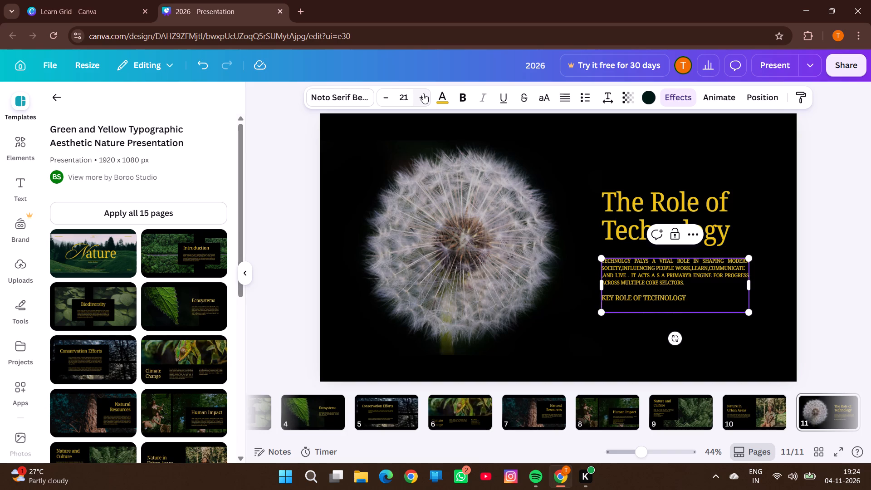
{"action": "triple_click", "coordinate": [387, 100]}
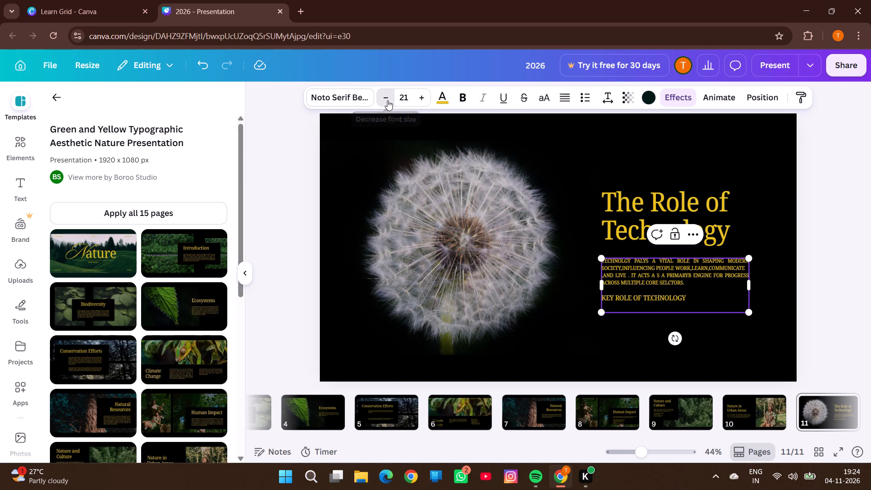
{"action": "triple_click", "coordinate": [387, 100]}
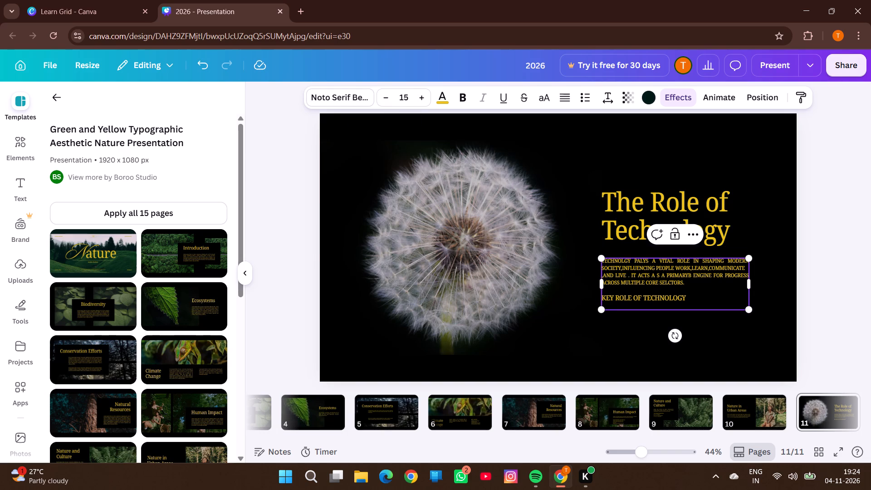
Insert another blank line between the paragraph and the KEY ROLE OF TECHNOLOGY subheading.
{"action": "left_click", "coordinate": [691, 293]}
{"action": "key", "text": "Return"}
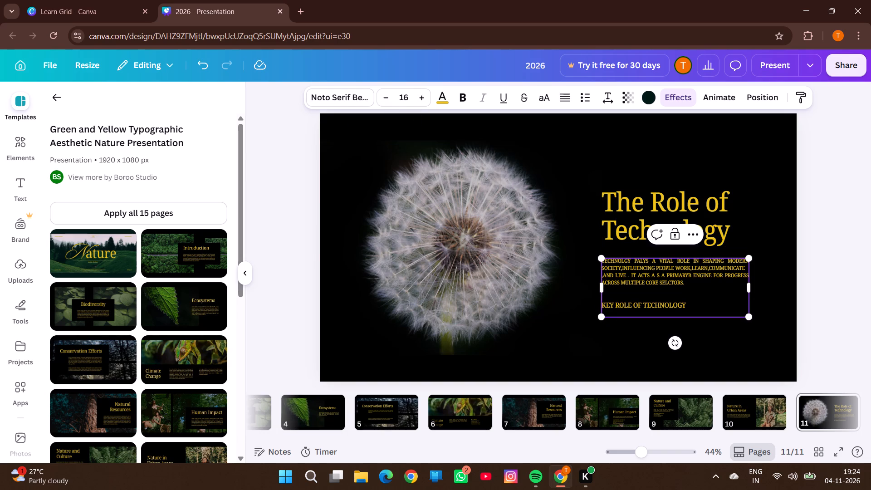
Add "COMMUNICATION AND GLOBAL COMMUNICATION" on a new line directly below the KEY ROLE OF TECHNOLOGY subheading.
{"action": "left_click", "coordinate": [693, 305]}
{"action": "key", "text": "Return"}
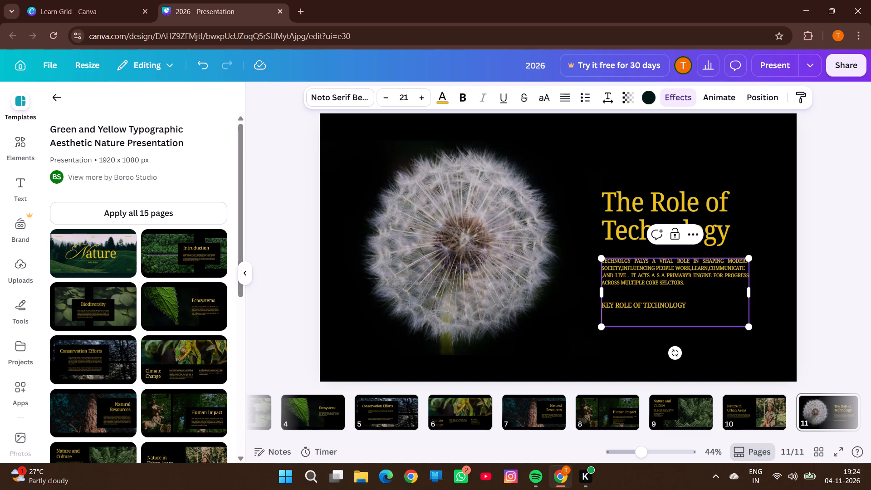
{"action": "type", "text": "COMMUNIA"}
{"action": "key", "text": "BackSpace"}
{"action": "type", "text": "CATION AND GLOBAL"}
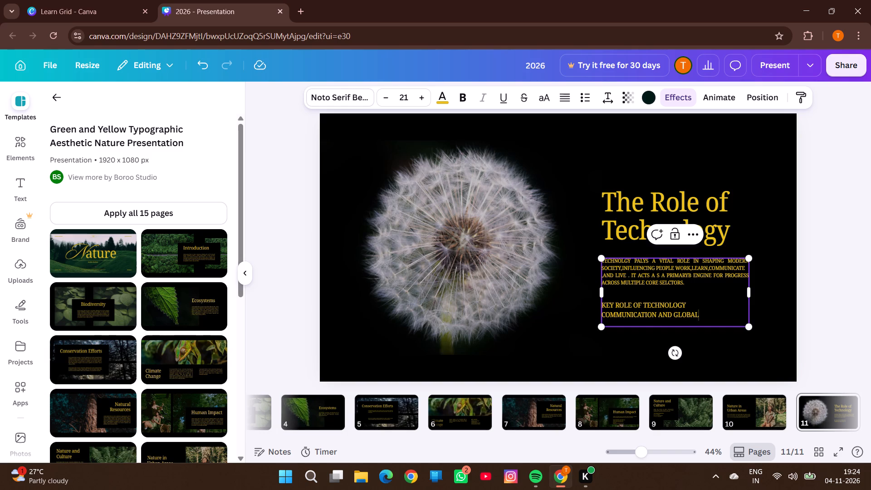
{"action": "key", "text": "space"}
{"action": "type", "text": "COMMUNI"}
{"action": "type", "text": "CATION"}
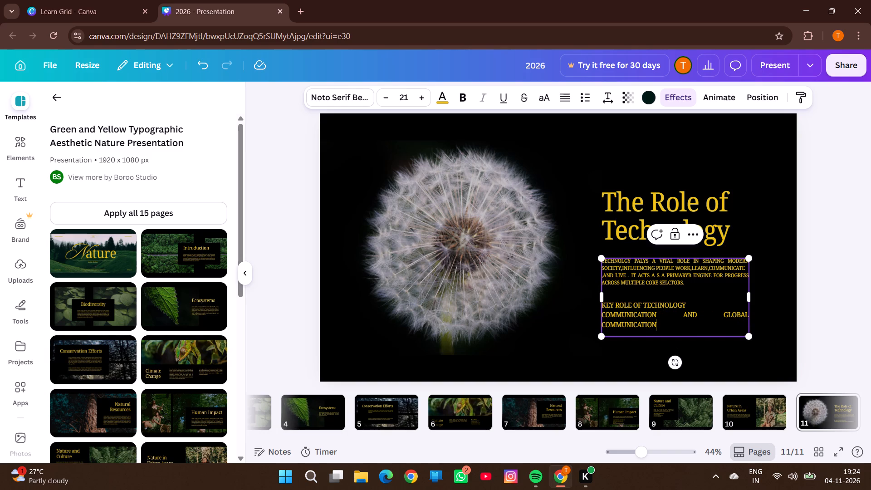
{"action": "key", "text": "space"}
Reduce the COMMUNICATION AND GLOBAL COMMUNICATION line to font size 14, removing and re-entering its ending CATION.
{"action": "key", "text": "BackSpace"}
{"action": "key", "text": "BackSpace"}
{"action": "key", "text": "BackSpace"}
{"action": "key", "text": "BackSpace"}
{"action": "key", "text": "BackSpace"}
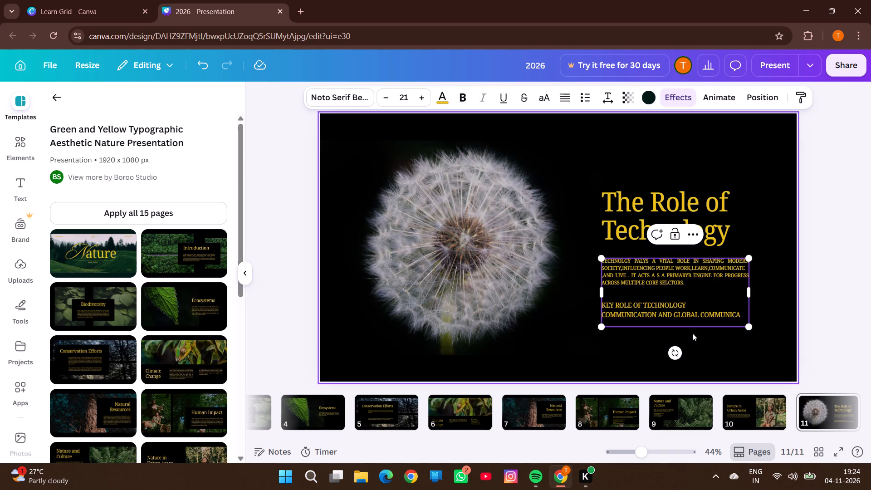
{"action": "key", "text": "BackSpace"}
{"action": "key", "text": "BackSpace"}
{"action": "triple_click", "coordinate": [388, 97]}
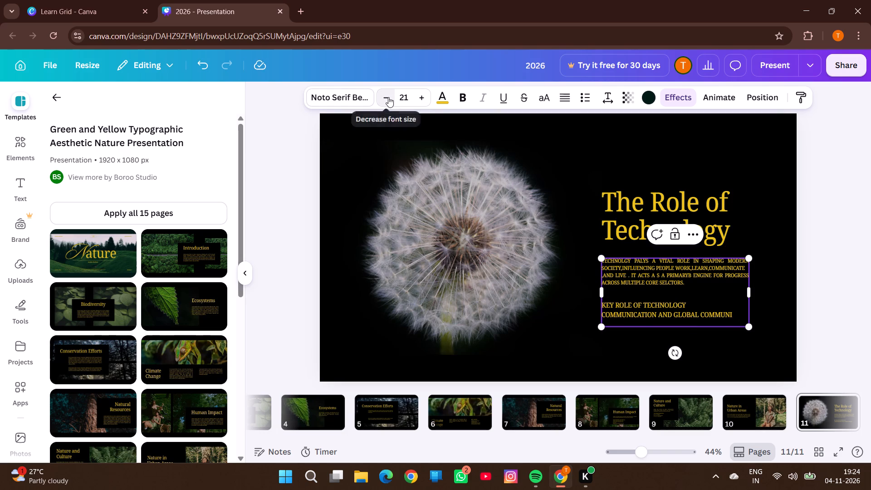
{"action": "triple_click", "coordinate": [388, 97]}
{"action": "left_click", "coordinate": [388, 97]}
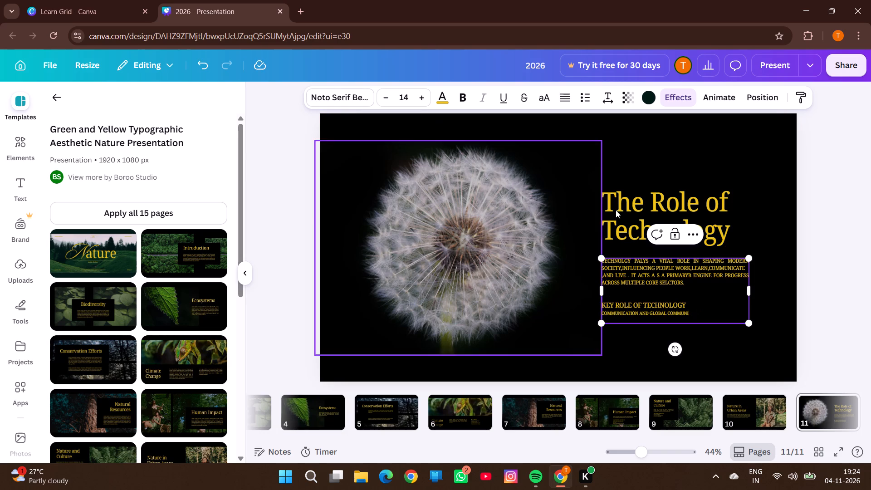
{"action": "left_click", "coordinate": [694, 314]}
{"action": "type", "text": "CATION"}
Add "EDUCATION AND SKILL DEVELOPMENT" as the second line under the KEY ROLE OF TECHNOLOGY subheading.
{"action": "key", "text": "Return"}
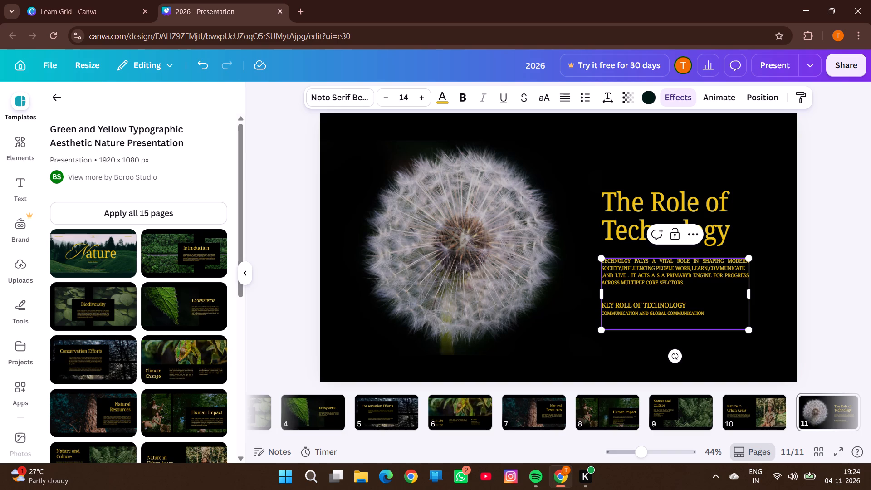
{"action": "type", "text": "EDUCAT"}
{"action": "type", "text": "ION AND SKILL DEC"}
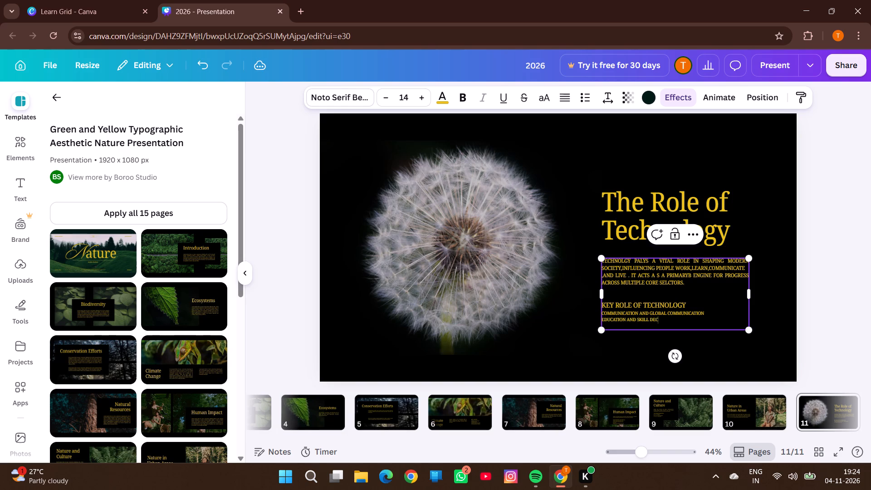
{"action": "key", "text": "BackSpace"}
{"action": "type", "text": "VELOOMENT"}
{"action": "key", "text": "space"}
{"action": "key", "text": "BackSpace"}
{"action": "key", "text": "BackSpace"}
{"action": "key", "text": "BackSpace"}
{"action": "key", "text": "BackSpace"}
{"action": "key", "text": "BackSpace"}
{"action": "key", "text": "BackSpace"}
{"action": "type", "text": "PMENT"}
{"action": "key", "text": "space"}
Add "BUSINESS AND ECONOMIC EFFICIENCY" as the third line under the KEY ROLE OF TECHNOLOGY subheading.
{"action": "key", "text": "Return"}
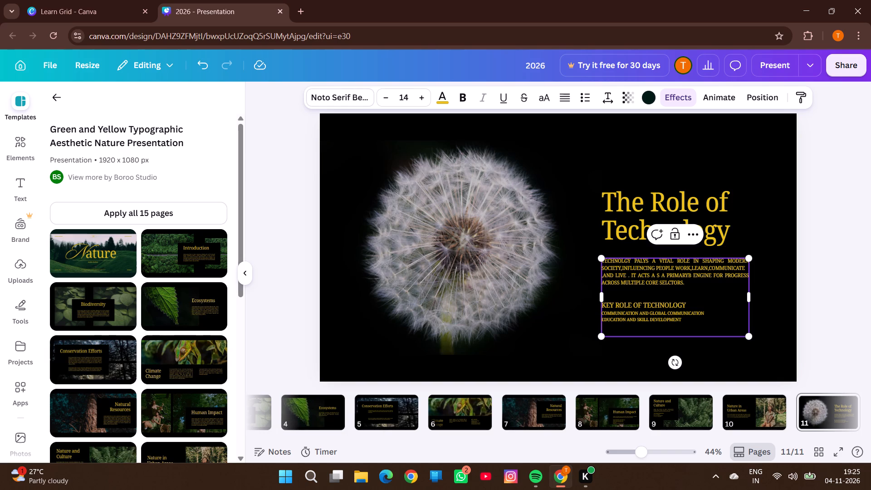
{"action": "type", "text": "BUSINESS AND"}
{"action": "key", "text": "space"}
{"action": "type", "text": "ECONO"}
{"action": "type", "text": "MIC EFFICIENCEY"}
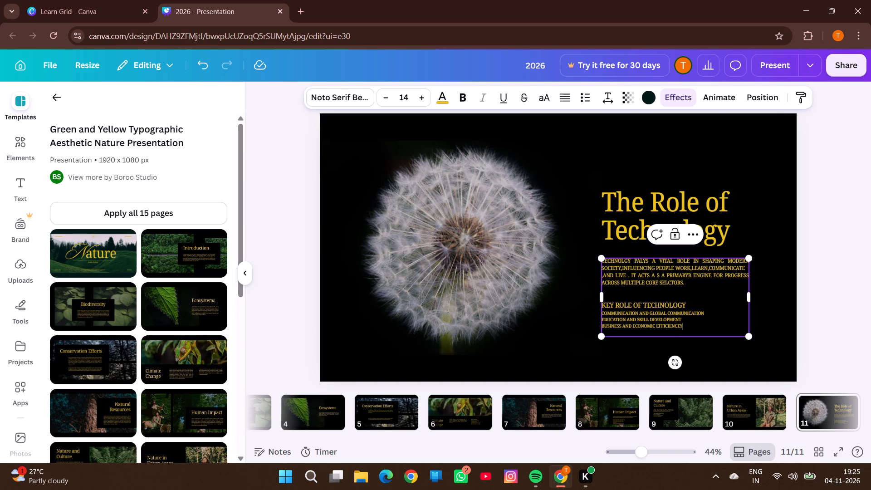
{"action": "key", "text": "BackSpace"}
{"action": "key", "text": "BackSpace"}
{"action": "key", "text": "BackSpace"}
{"action": "type", "text": "CY"}
{"action": "key", "text": "space"}
Add "HALTHCARE AND MEDICINE" as the fourth line under the KEY ROLE OF TECHNOLOGY subheading.
{"action": "key", "text": "Return"}
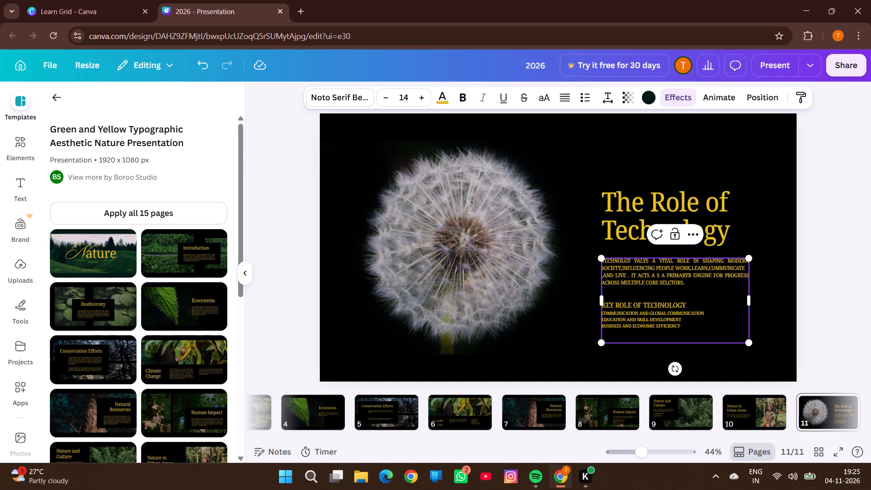
{"action": "type", "text": "HA"}
{"action": "type", "text": "LTHCARE AND MEDICINE"}
{"action": "key", "text": "space"}
Add "DAILY CONVENIENCE AND INNOVATION" as the fifth key role line and finish editing the text box.
{"action": "key", "text": "Return"}
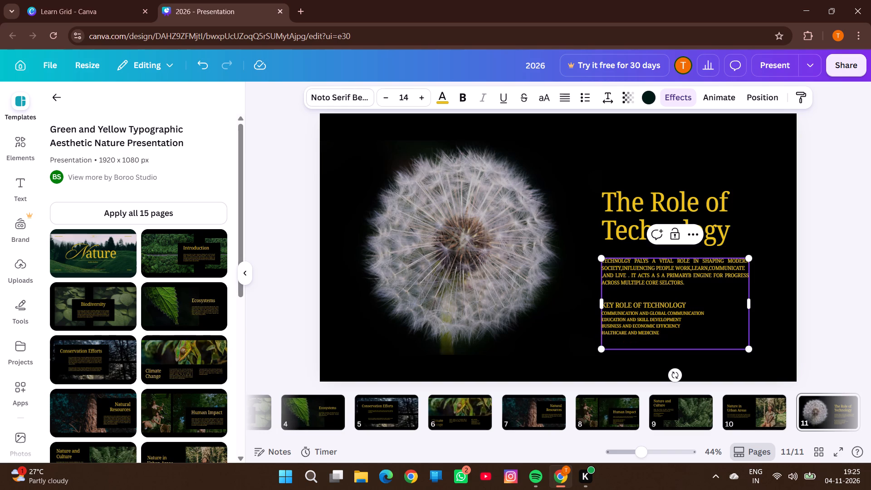
{"action": "type", "text": "DAILY CONVI"}
{"action": "key", "text": "BackSpace"}
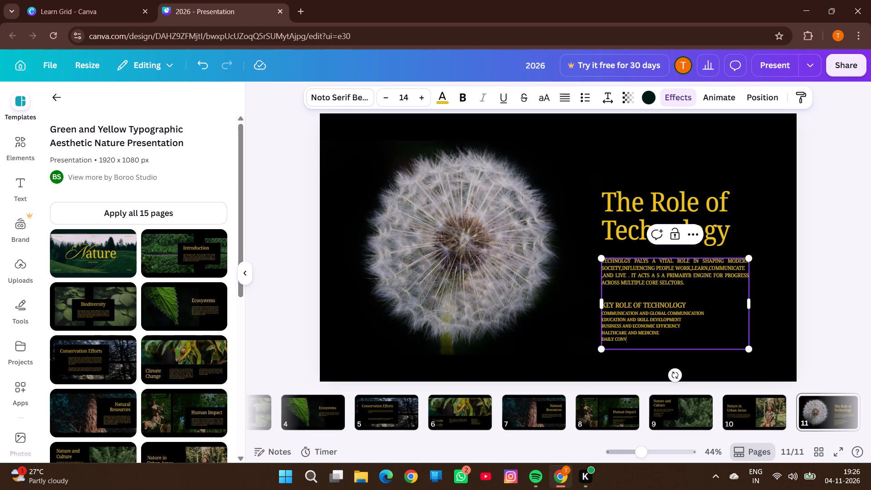
{"action": "type", "text": "ENIENCE"}
{"action": "key", "text": "space"}
{"action": "type", "text": "AND INNOVATION"}
{"action": "key", "text": "space"}
{"action": "left_click", "coordinate": [582, 314]}
{"action": "left_click", "coordinate": [746, 342]}
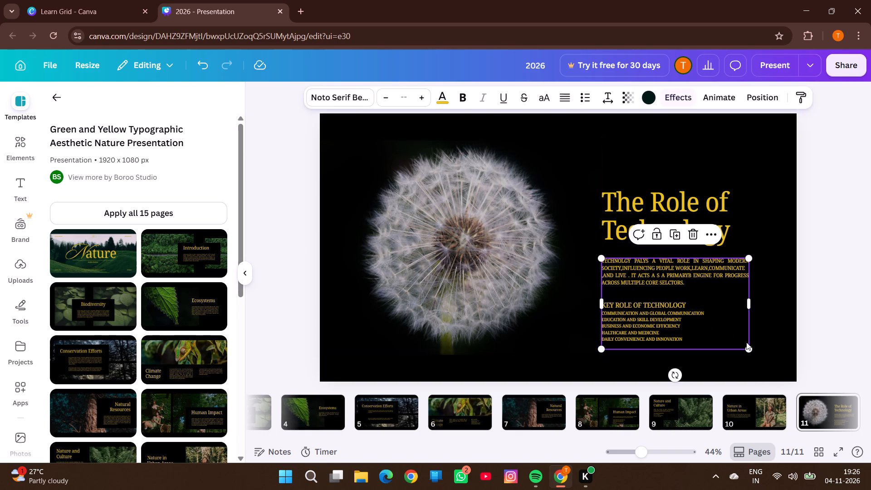
{"action": "left_click", "coordinate": [772, 333]}
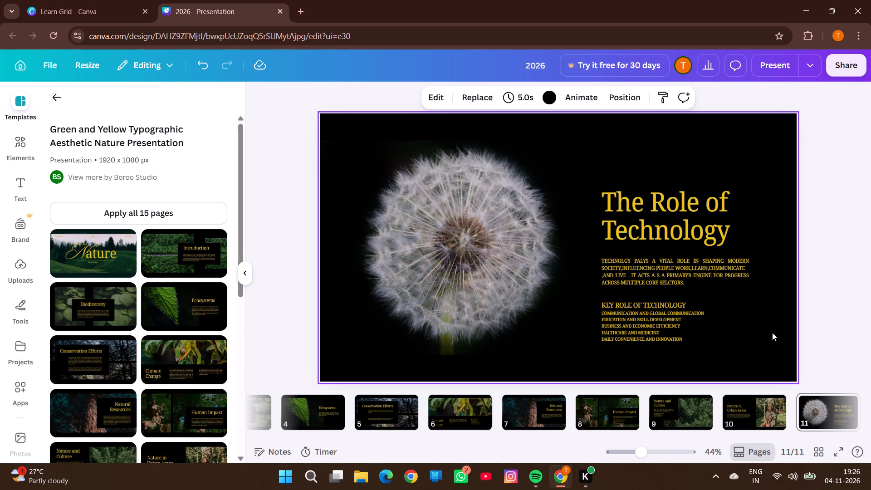
Add the template's Wildlife Protection layout as a new page after The Role of Technology page.
{"action": "scroll", "coordinate": [161, 397], "scroll_direction": "down", "scroll_amount": 4}
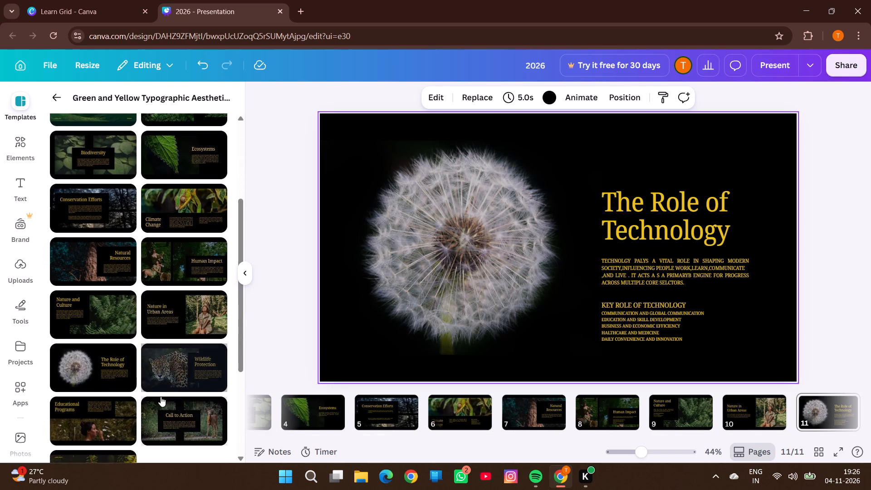
{"action": "scroll", "coordinate": [161, 397], "scroll_direction": "down", "scroll_amount": 1}
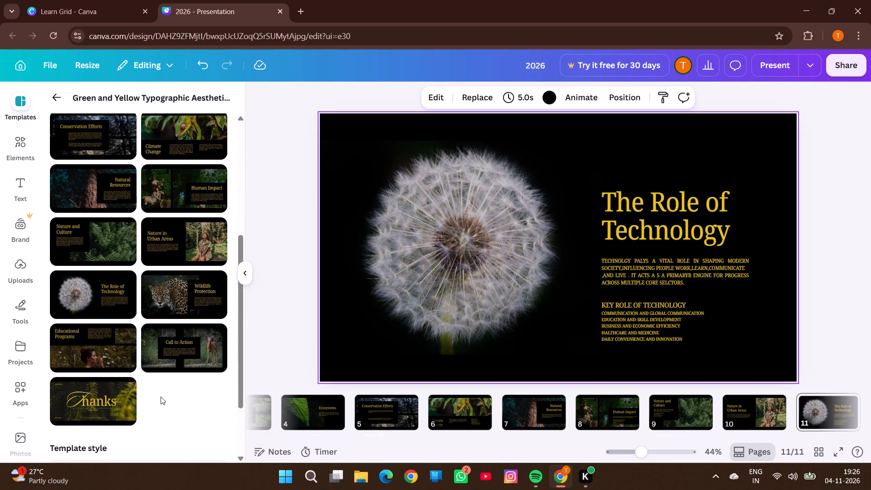
{"action": "left_click", "coordinate": [178, 308]}
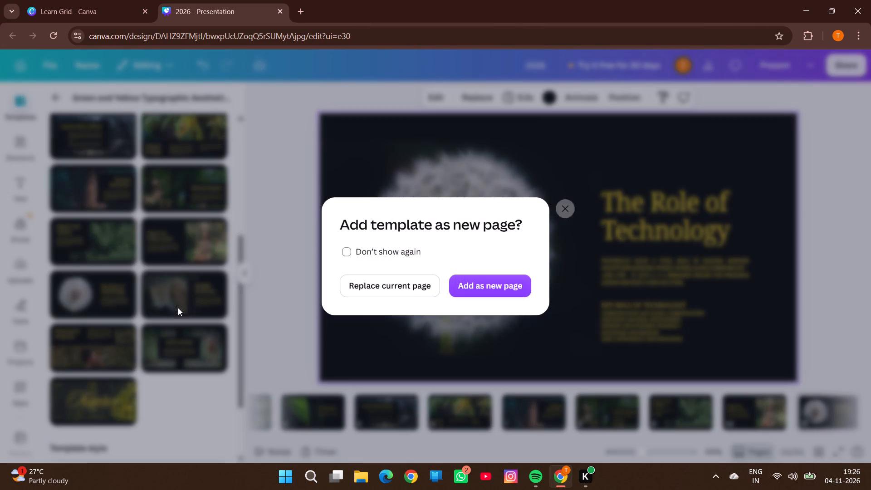
{"action": "left_click", "coordinate": [477, 287]}
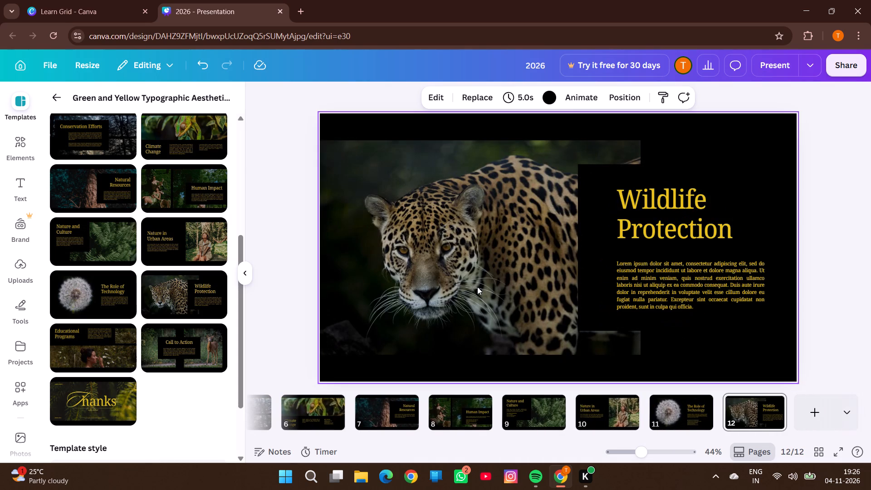
Replace the placeholder paragraph under the Wildlife Protection title with "WILDLIFE PROTECTION INVOLVES THE PRACTICE OF".
{"action": "double_click", "coordinate": [645, 288]}
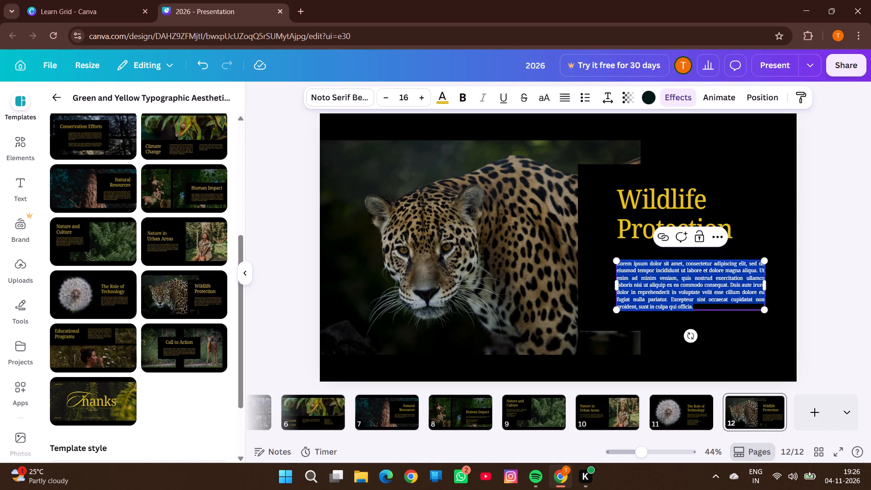
{"action": "key", "text": "BackSpace"}
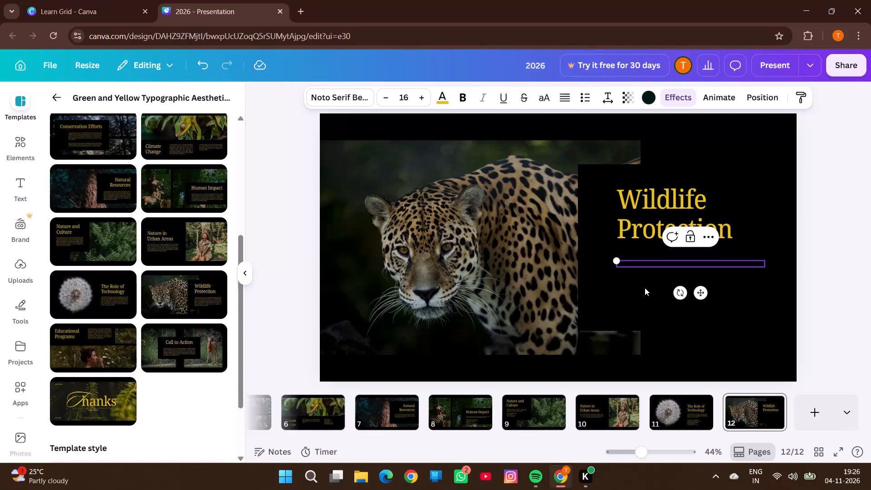
{"action": "type", "text": "WILDLIFE"}
{"action": "key", "text": "space"}
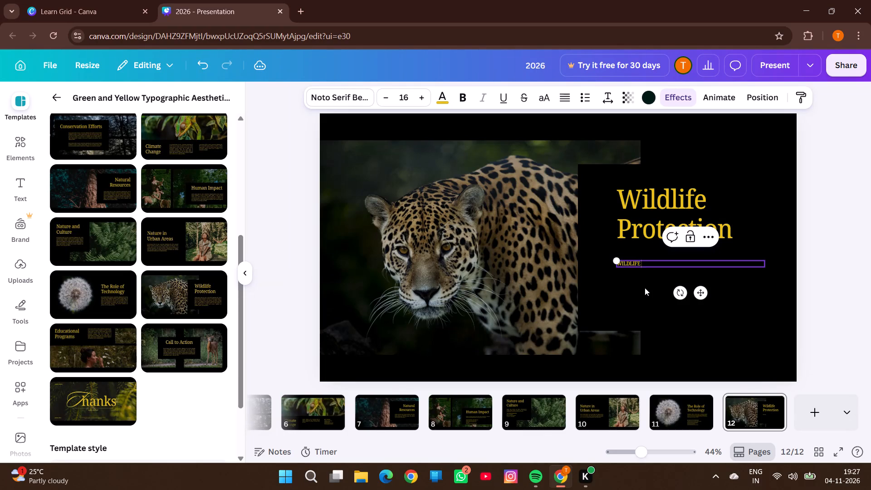
{"action": "type", "text": "PROTECTION"}
{"action": "key", "text": "space"}
{"action": "type", "text": "INVOLVES"}
{"action": "key", "text": "space"}
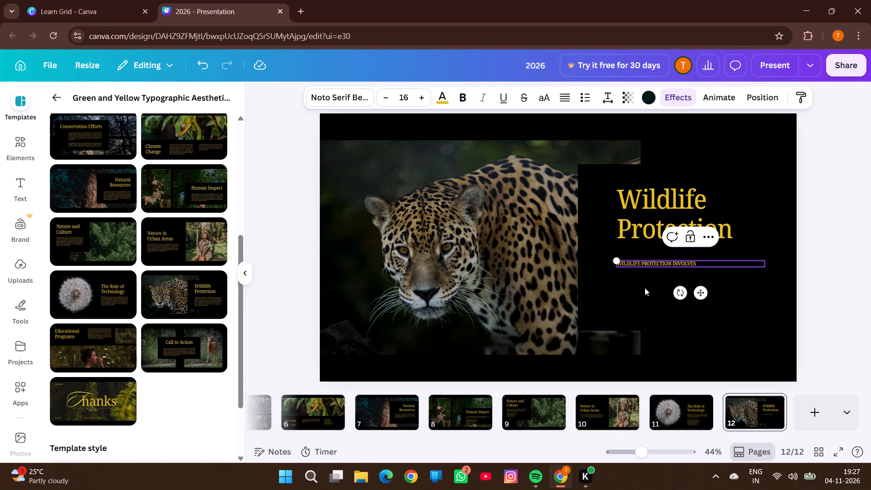
{"action": "type", "text": "THE PRACY"}
{"action": "key", "text": "BackSpace"}
{"action": "type", "text": "TICE OF"}
{"action": "key", "text": "space"}
Continue the Wildlife Protection paragraph with "PROTECTING WILD PLANT AND ANIMAL SPECIES".
{"action": "type", "text": "PROTECTING"}
{"action": "key", "text": "space"}
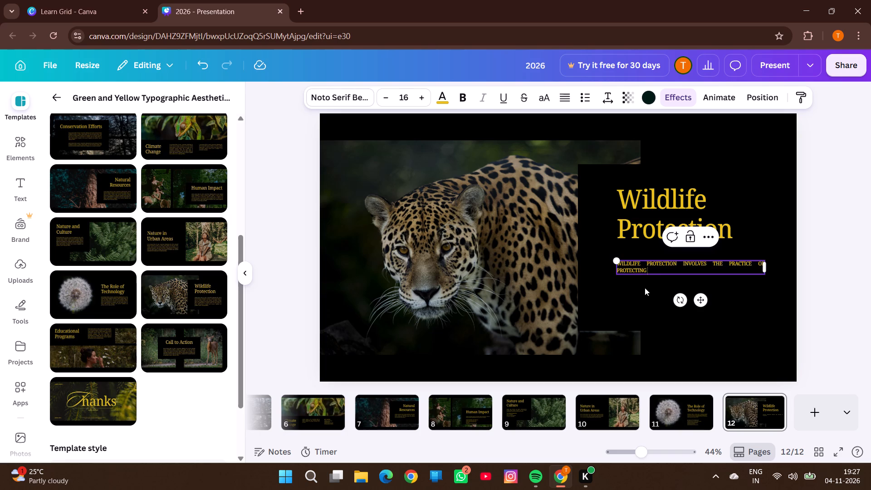
{"action": "type", "text": "WILD PLANT"}
{"action": "key", "text": "space"}
{"action": "type", "text": "AND ANIMAL SPECUE"}
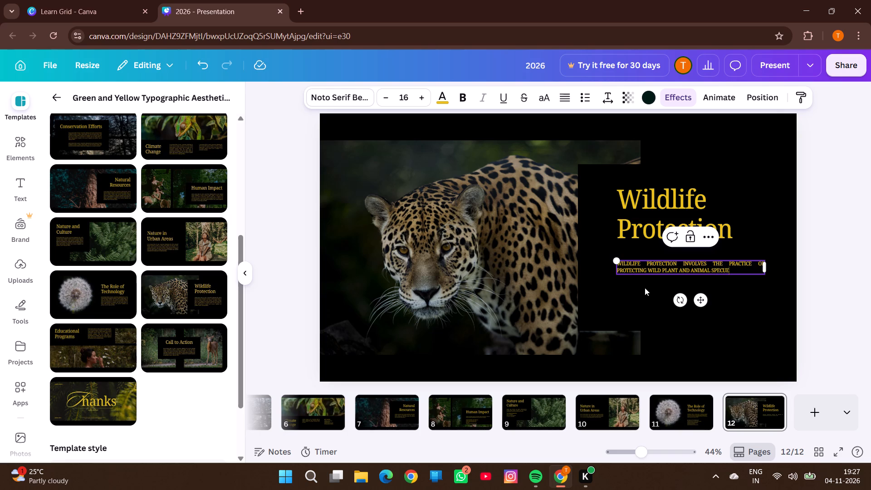
{"action": "key", "text": "BackSpace"}
{"action": "key", "text": "BackSpace"}
{"action": "type", "text": "IES"}
{"action": "key", "text": "space"}
Complete the Wildlife Protection paragraph with "AND THEIR NATURAL HABIT TO MAINTAIN ECOLOGICAL BALANCE AND BIODIVERSITY .".
{"action": "type", "text": "AND THEIR NATURAL HABIT TO MAINTAIN"}
{"action": "key", "text": "space"}
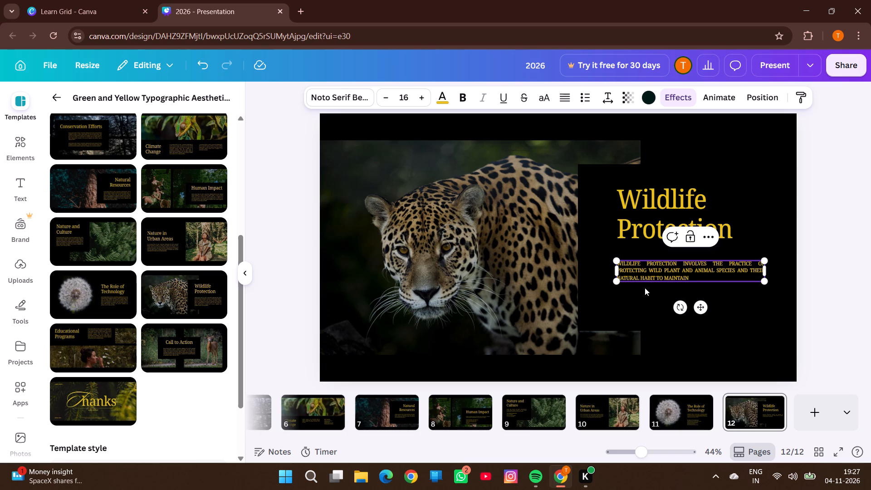
{"action": "type", "text": "ECOLGICAK"}
{"action": "key", "text": "BackSpace"}
{"action": "key", "text": "BackSpace"}
{"action": "key", "text": "BackSpace"}
{"action": "key", "text": "BackSpace"}
{"action": "key", "text": "BackSpace"}
{"action": "type", "text": "OGICAL BALANCE AND"}
{"action": "key", "text": "space"}
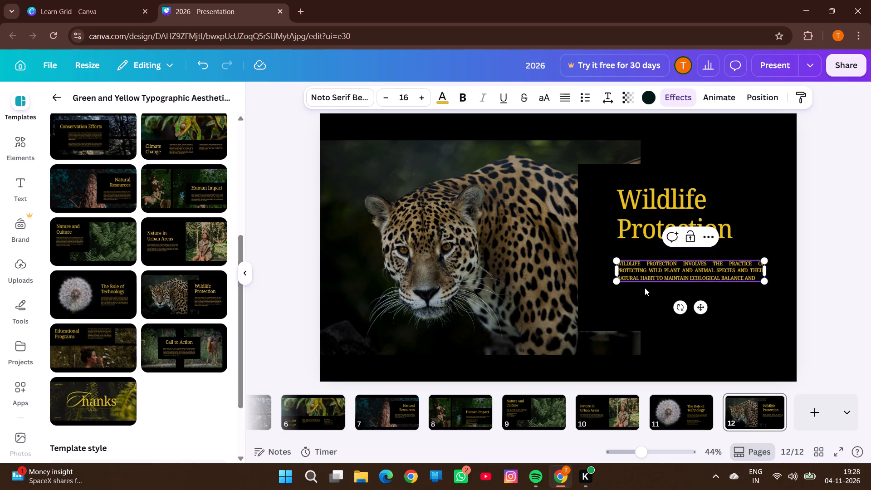
{"action": "type", "text": "BIODIVERSITY"}
{"action": "key", "text": "space"}
{"action": "key", "text": "period"}
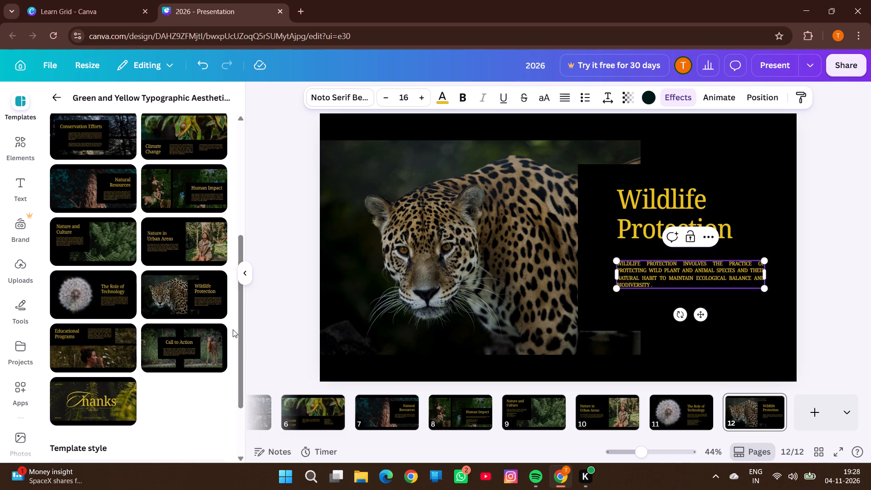
Add the template's Educational Programs layout as a new page after the Wildlife Protection page.
{"action": "double_click", "coordinate": [76, 338]}
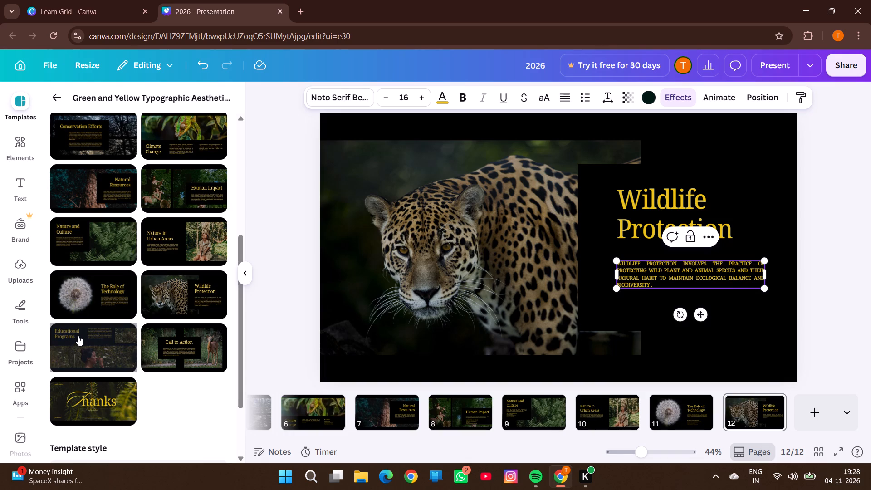
{"action": "left_click", "coordinate": [78, 336]}
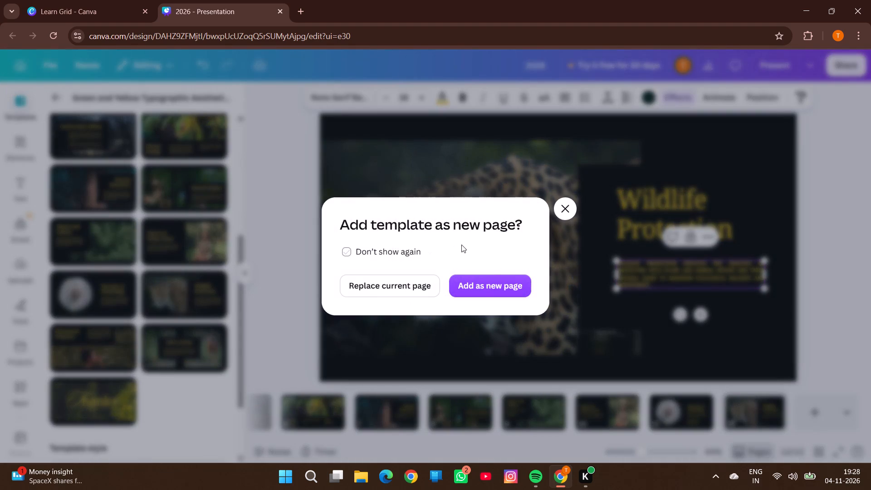
{"action": "left_click", "coordinate": [482, 285]}
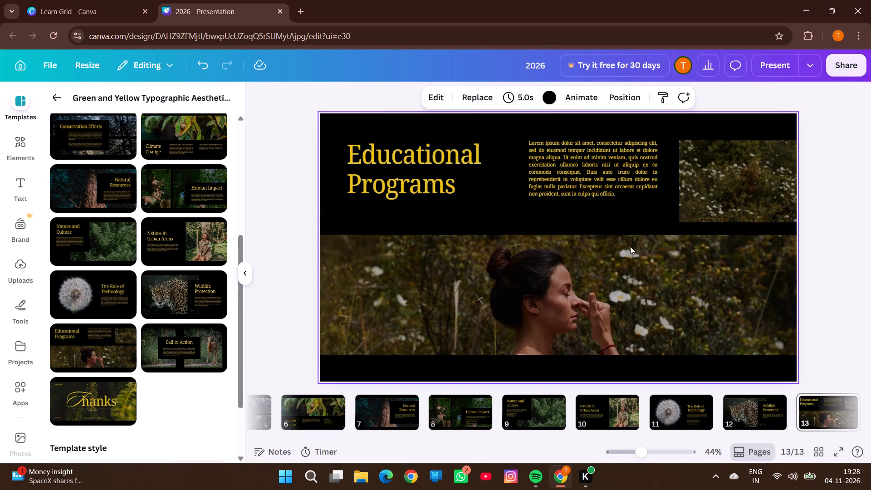
Replace the placeholder paragraph beside the Educational Programs title with "AN EDUCATIONAL PROGRAM ON NATURE HELPS STUDENT".
{"action": "double_click", "coordinate": [613, 175]}
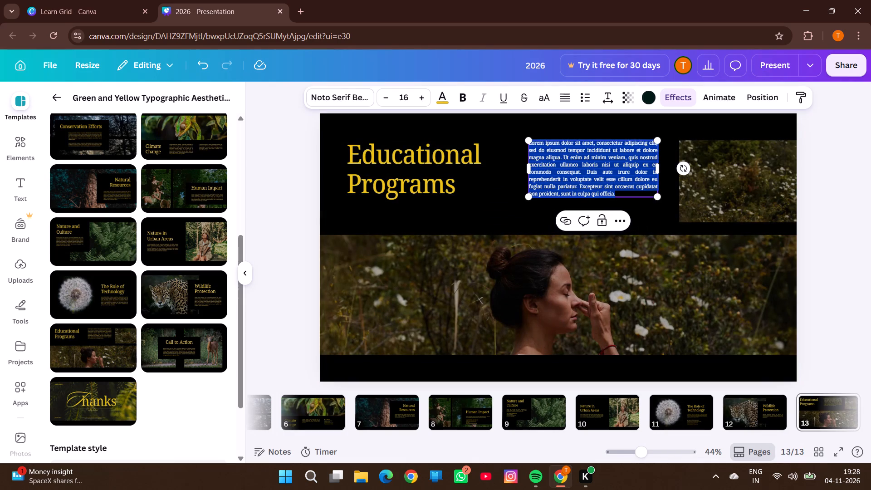
{"action": "key", "text": "BackSpace"}
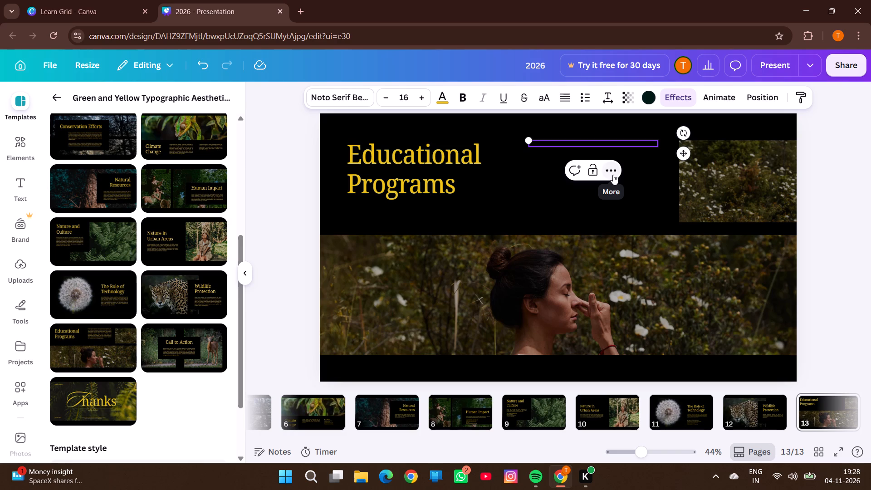
{"action": "type", "text": "AN EDUCATIONAL PROGRAM ON NATURE"}
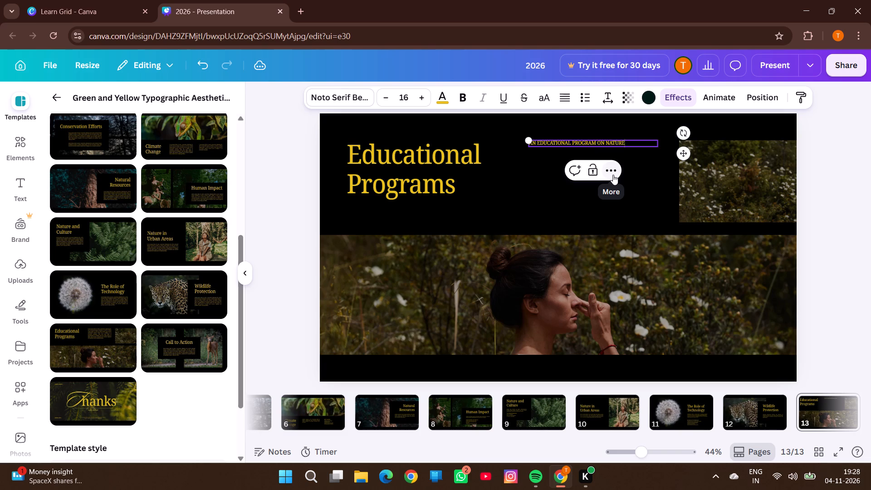
{"action": "key", "text": "space"}
{"action": "type", "text": "HEP"}
{"action": "key", "text": "BackSpace"}
{"action": "type", "text": "LPS STUDENT"}
{"action": "key", "text": "space"}
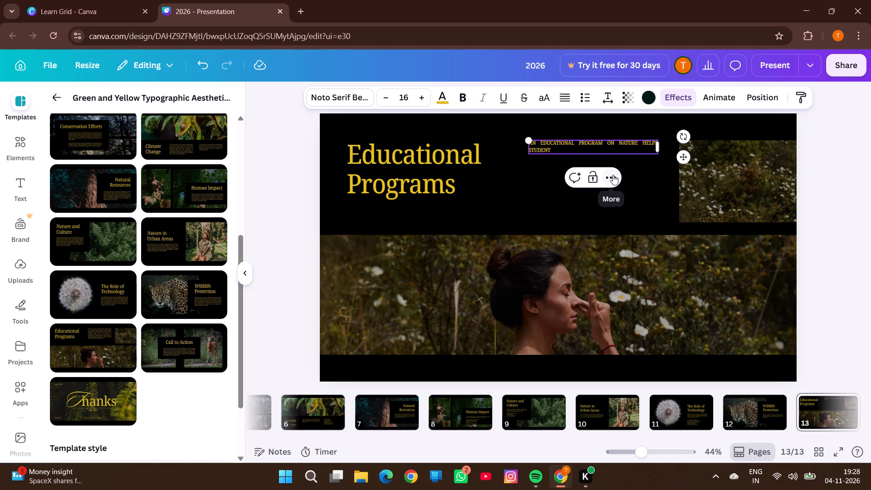
Continue the Educational Programs paragraph with "AND COMMUNITIES CONNECT".
{"action": "type", "text": "AND COMMUNICATE"}
{"action": "key", "text": "space"}
{"action": "key", "text": "BackSpace"}
{"action": "key", "text": "BackSpace"}
{"action": "key", "text": "BackSpace"}
{"action": "key", "text": "BackSpace"}
{"action": "key", "text": "BackSpace"}
{"action": "key", "text": "BackSpace"}
{"action": "key", "text": "BackSpace"}
{"action": "key", "text": "BackSpace"}
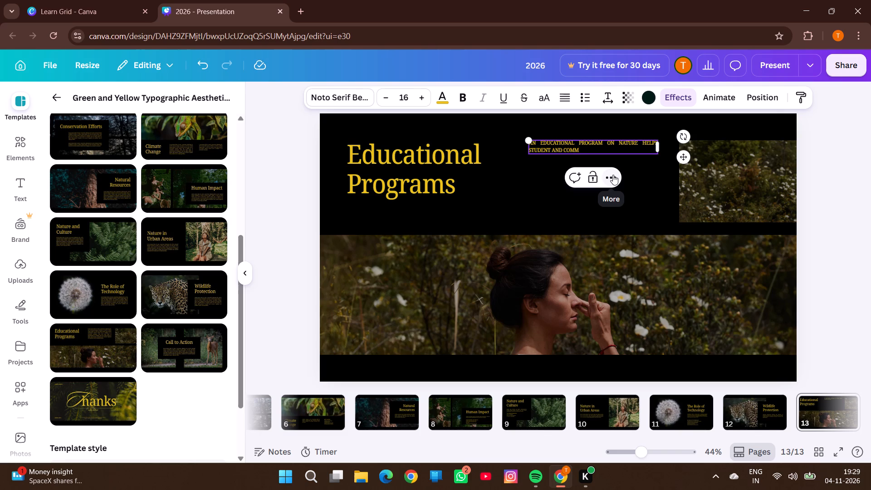
{"action": "type", "text": "UNITIES"}
{"action": "key", "text": "space"}
{"action": "type", "text": "CONNECT"}
{"action": "key", "text": "space"}
Continue the Educational Programs paragraph with "WITH THE OUTDOOR", correcting any misspelled word.
{"action": "type", "text": "EITH THE"}
{"action": "key", "text": "space"}
{"action": "type", "text": "OYT"}
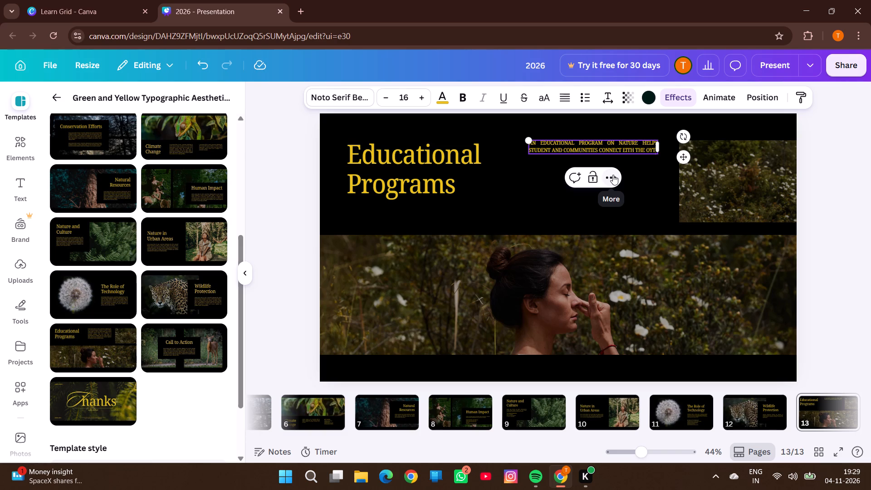
{"action": "key", "text": "BackSpace"}
{"action": "key", "text": "BackSpace"}
{"action": "type", "text": "UTDOOR"}
{"action": "key", "text": "space"}
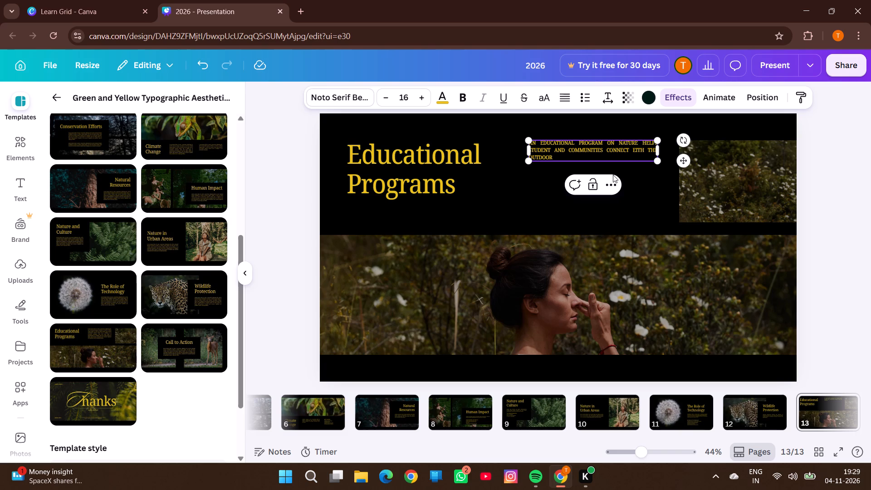
{"action": "left_click", "coordinate": [636, 150]}
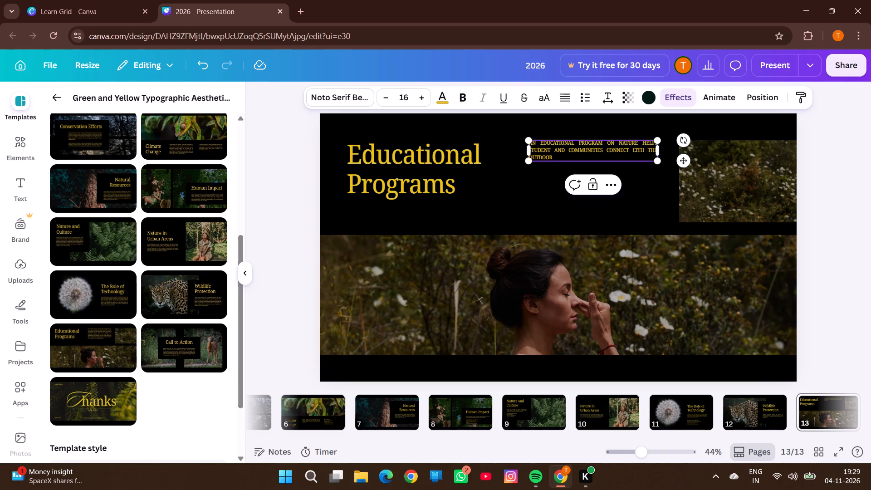
{"action": "left_click", "coordinate": [636, 150]}
{"action": "key", "text": "BackSpace"}
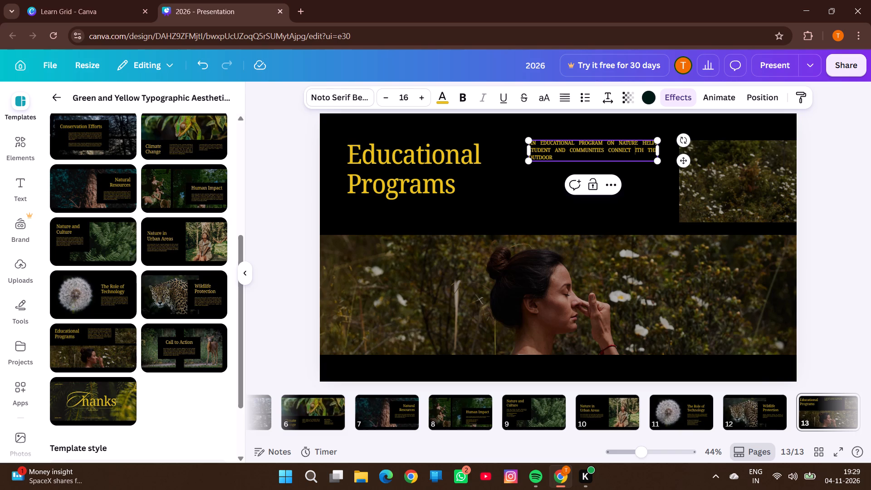
{"action": "key", "text": "w"}
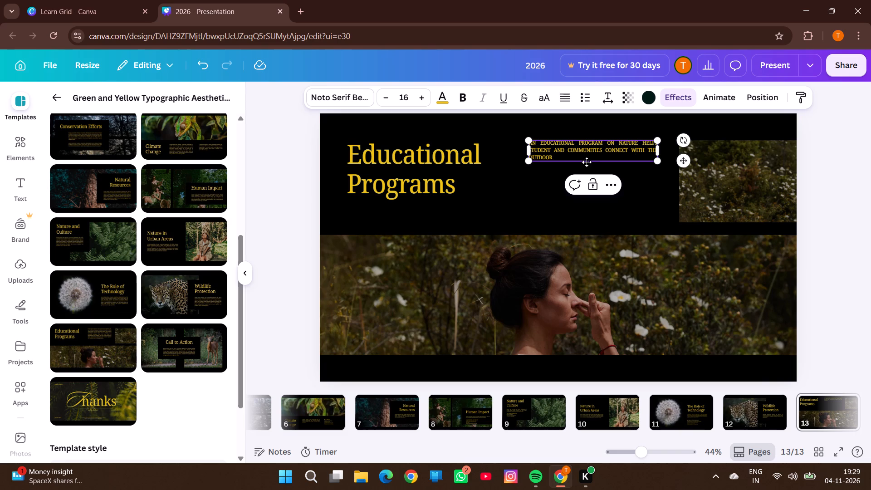
Extend the end of the Educational Programs paragraph with "STUDY LOCAL WILDLIFE".
{"action": "left_click", "coordinate": [586, 159]}
{"action": "key", "text": "space"}
{"action": "type", "text": "STUDY LOCAL WILDLIFE"}
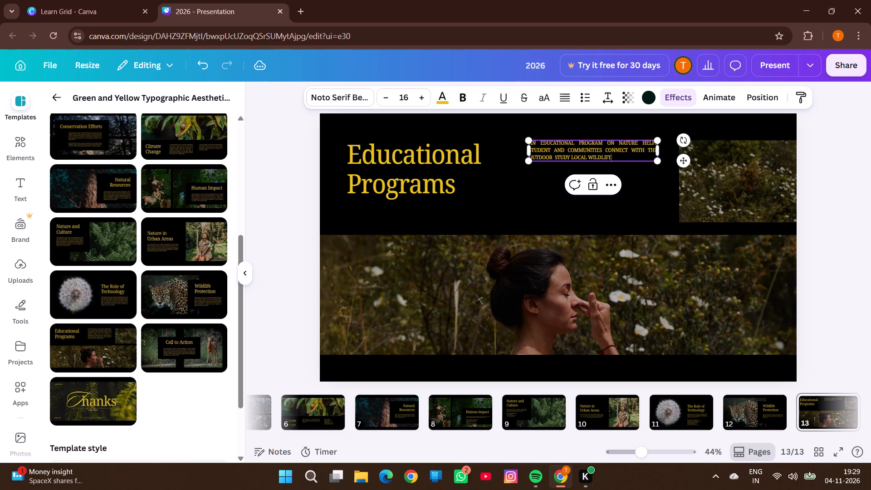
{"action": "key", "text": "space"}
Complete the Educational Programs paragraph with ",AND BUILD ENVIRONMNETAL AWARNESS ." and leave the text box.
{"action": "type", "text": ",AND BUILD ENVIRONMNETAL"}
{"action": "key", "text": "space"}
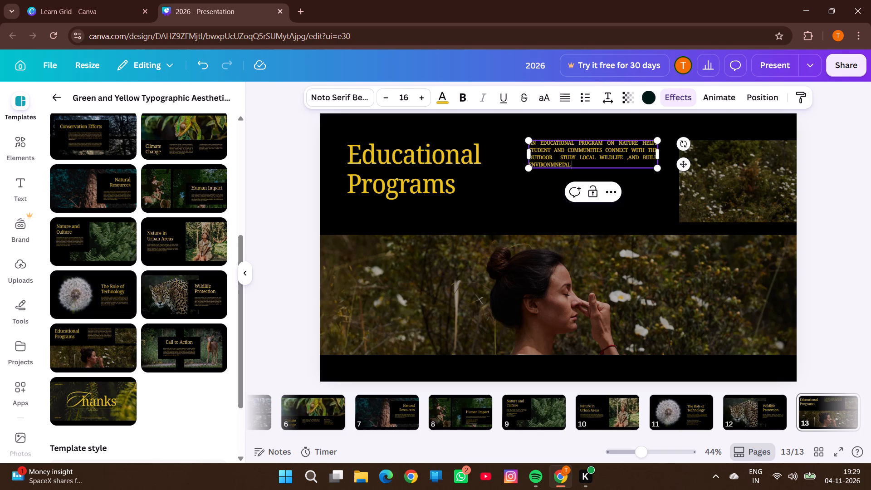
{"action": "type", "text": "AWARB"}
{"action": "key", "text": "BackSpace"}
{"action": "type", "text": "MESS"}
{"action": "key", "text": "BackSpace"}
{"action": "key", "text": "BackSpace"}
{"action": "key", "text": "BackSpace"}
{"action": "key", "text": "BackSpace"}
{"action": "type", "text": "NESS"}
{"action": "key", "text": "space"}
{"action": "key", "text": "period"}
{"action": "left_click", "coordinate": [639, 182]}
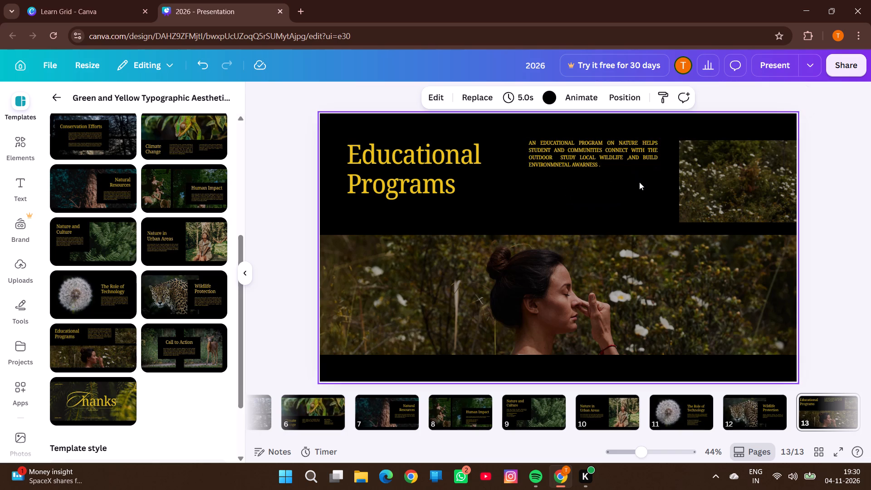
{"action": "left_click", "coordinate": [608, 164]}
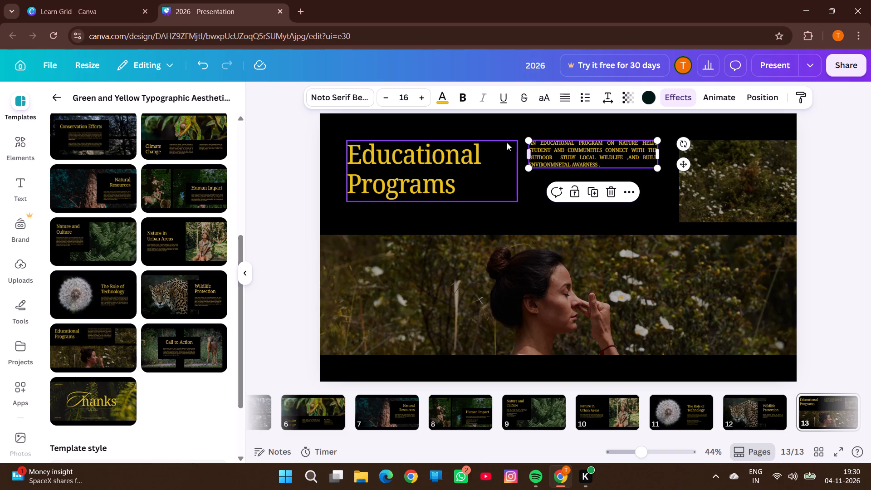
{"action": "left_click", "coordinate": [511, 239]}
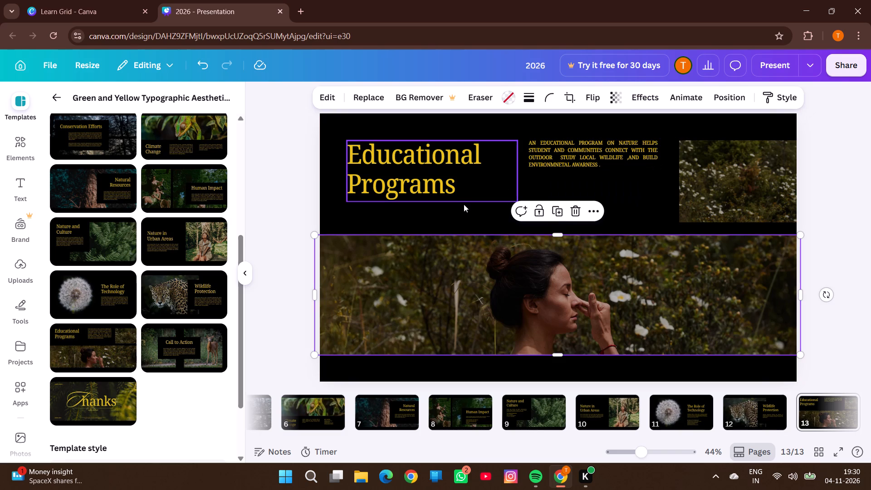
{"action": "left_click", "coordinate": [468, 208]}
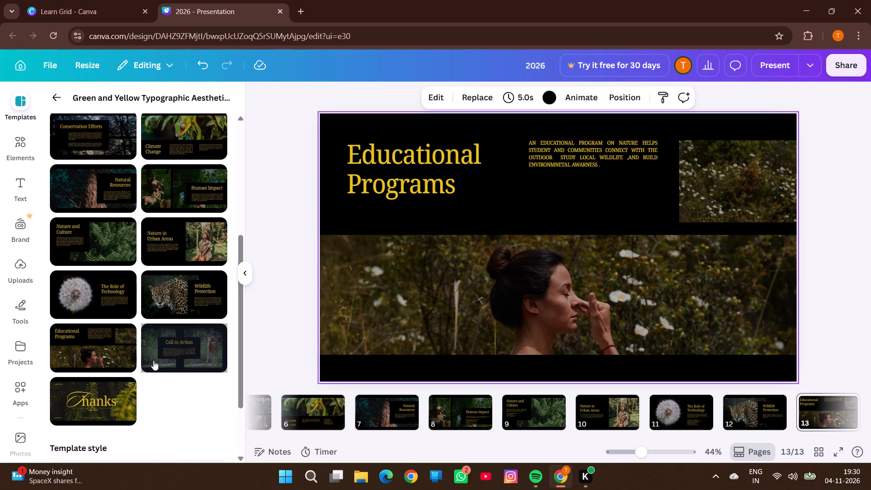
Add the template's Call to Action layout as a new page after the Educational Programs page.
{"action": "right_click", "coordinate": [188, 345]}
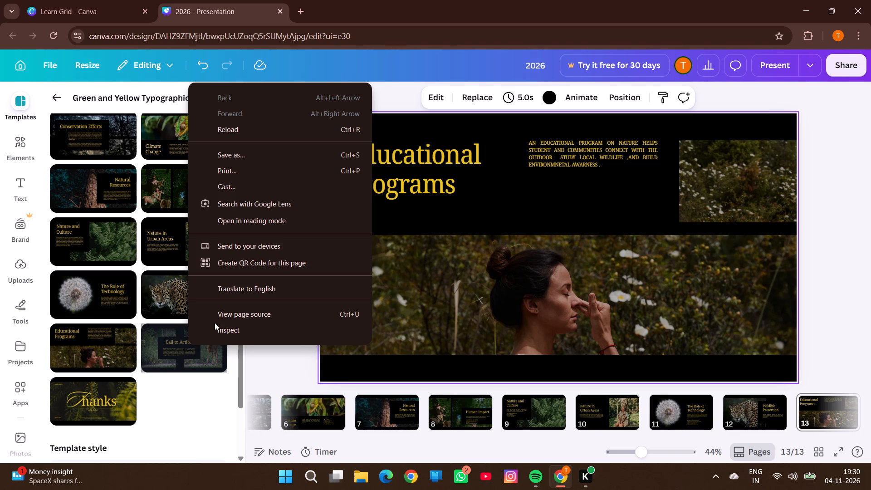
{"action": "left_click", "coordinate": [178, 366]}
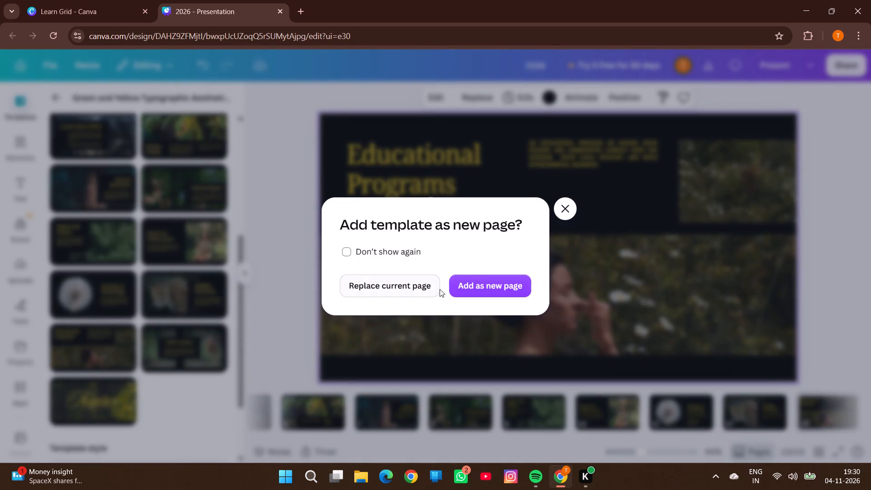
{"action": "left_click", "coordinate": [475, 279]}
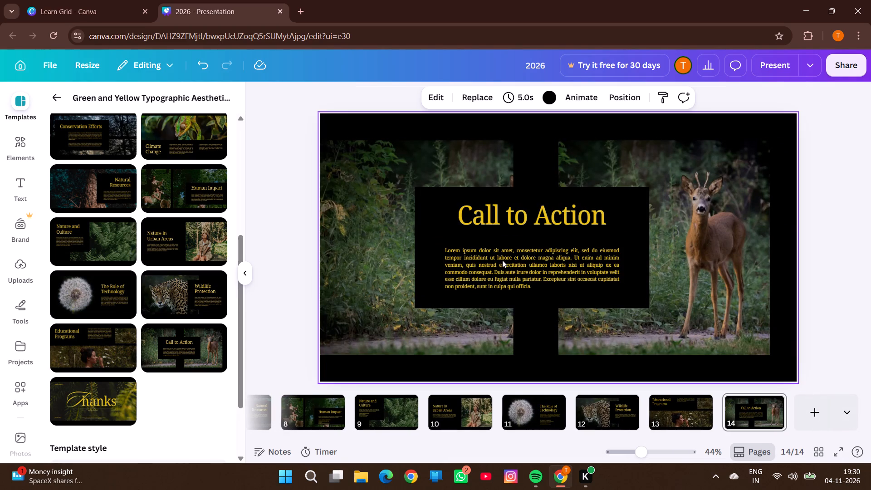
Clear the placeholder paragraph under the Call to Action title.
{"action": "double_click", "coordinate": [502, 260]}
{"action": "key", "text": "BackSpace"}
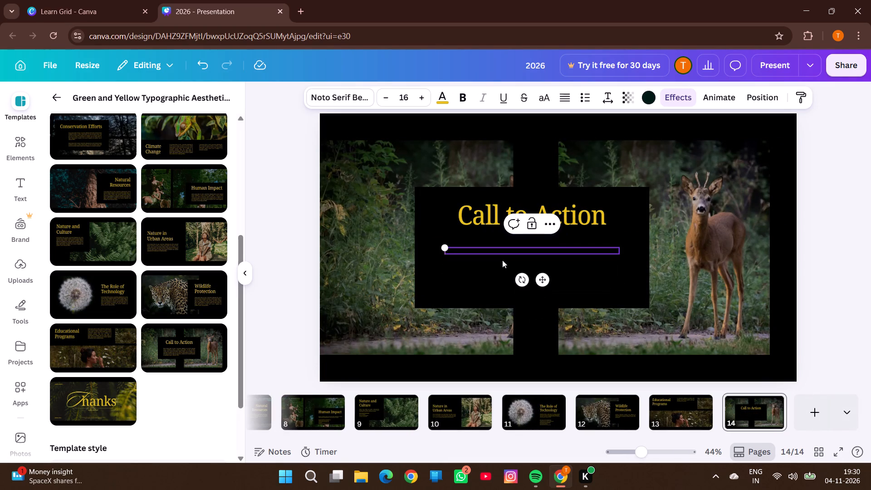
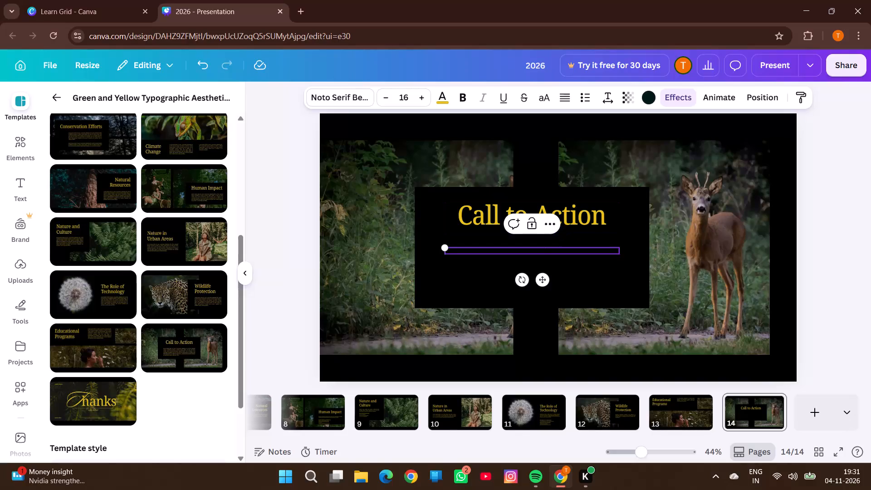
Start the Call to Action paragraph with the text "DONT KILL ANIMAL".
{"action": "left_click", "coordinate": [531, 249]}
{"action": "type", "text": "GJK"}
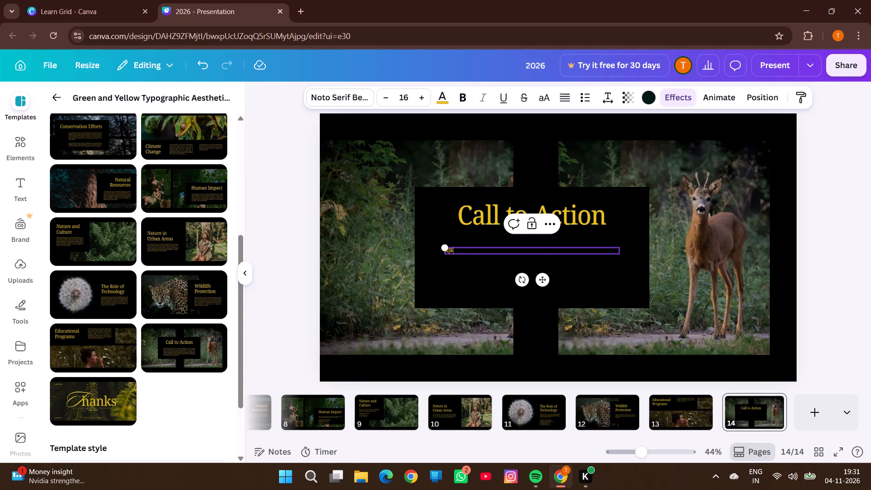
{"action": "key", "text": "BackSpace"}
{"action": "key", "text": "BackSpace"}
{"action": "key", "text": "BackSpace"}
{"action": "type", "text": "DONT KILL"}
{"action": "key", "text": "space"}
{"action": "type", "text": "ANIMAL"}
{"action": "key", "text": "space"}
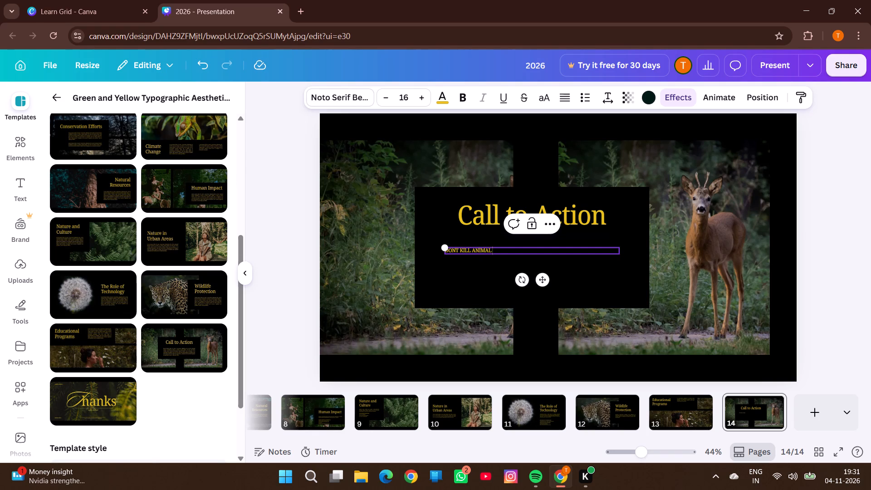
Complete the Call to Action paragraph with "THEY HAVE ALSO A RIGHTS ,AND FOR MEDICAL SERVICES .".
{"action": "type", "text": "THEY HVE A"}
{"action": "key", "text": "BackSpace"}
{"action": "key", "text": "BackSpace"}
{"action": "key", "text": "BackSpace"}
{"action": "key", "text": "BackSpace"}
{"action": "type", "text": "AN"}
{"action": "key", "text": "BackSpace"}
{"action": "type", "text": "VE ALSO"}
{"action": "key", "text": "space"}
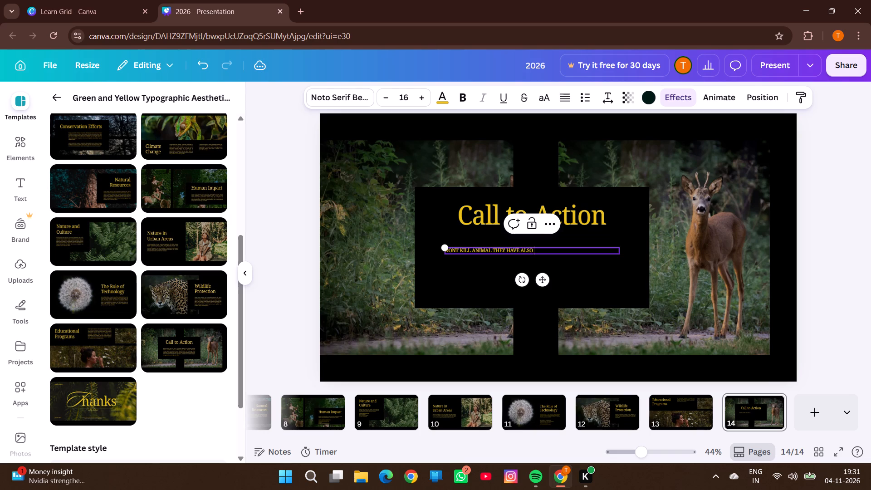
{"action": "type", "text": "A"}
{"action": "key", "text": "space"}
{"action": "type", "text": "RI"}
{"action": "type", "text": "GHTS"}
{"action": "key", "text": "space"}
{"action": "type", "text": ",AND FOR MEDICAL SERVICES"}
{"action": "key", "text": "space"}
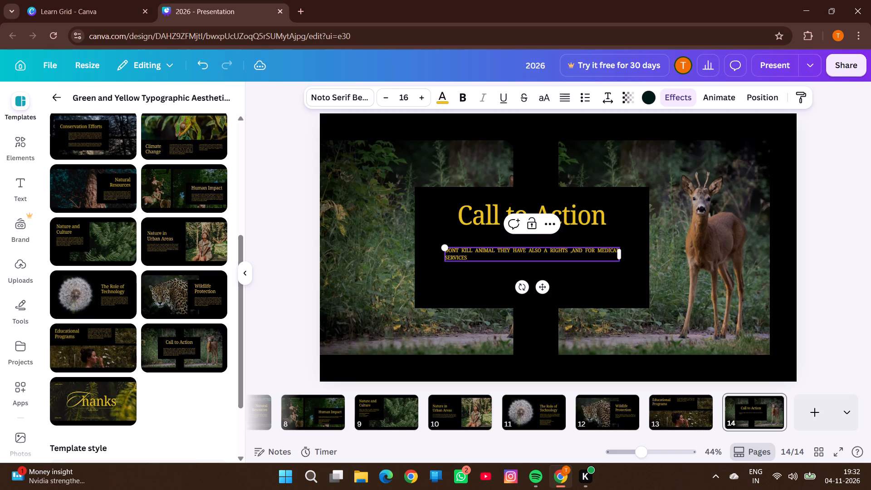
{"action": "key", "text": "period"}
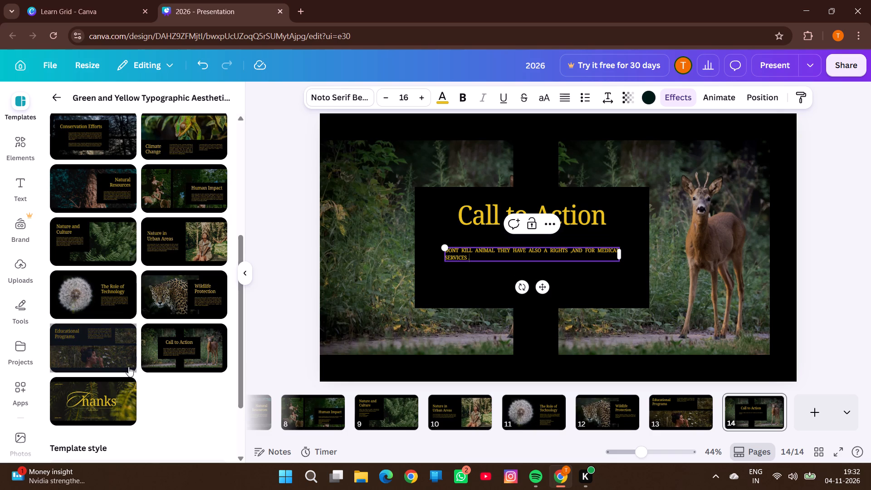
Add the template's Thanks layout as a new page after the Call to Action page.
{"action": "left_click", "coordinate": [97, 395]}
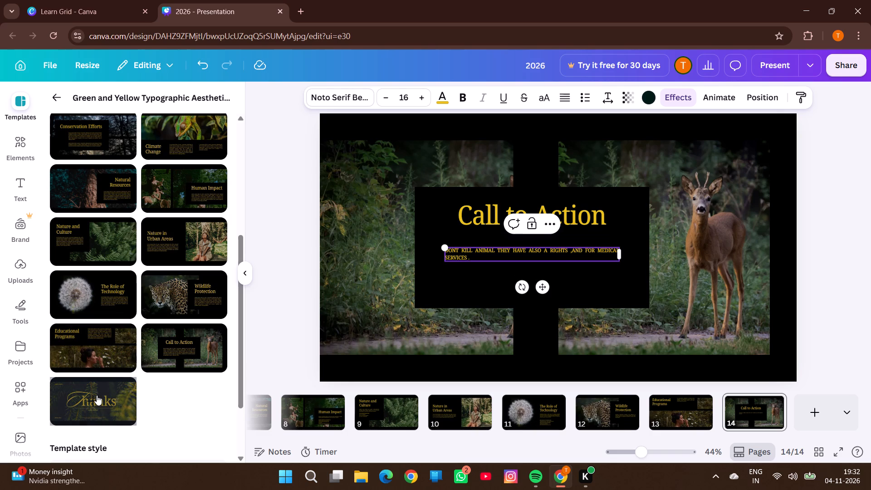
{"action": "left_click", "coordinate": [482, 287]}
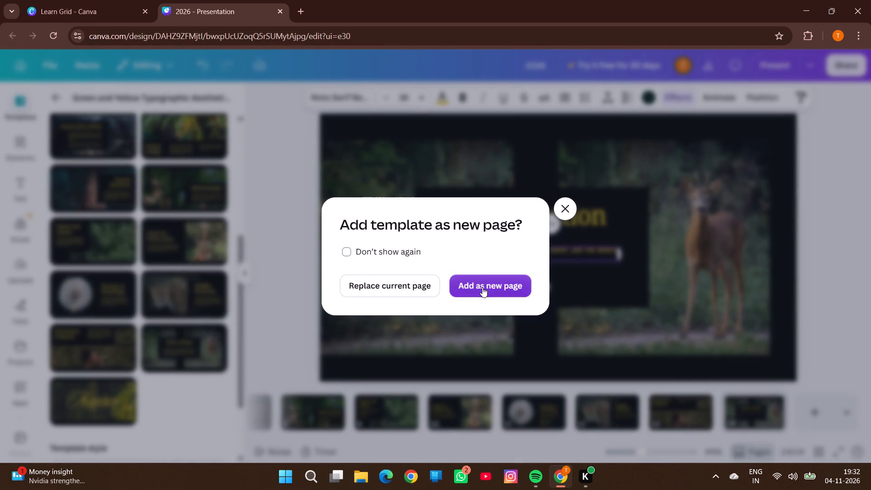
Replace the "studio shodwe" text under the Thanks title with the presenter's full name in capitals.
{"action": "double_click", "coordinate": [563, 295]}
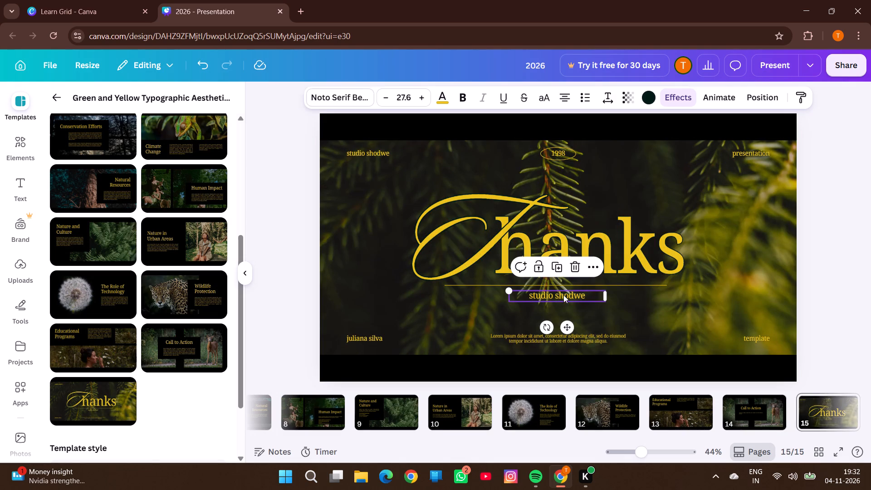
{"action": "key", "text": "BackSpace"}
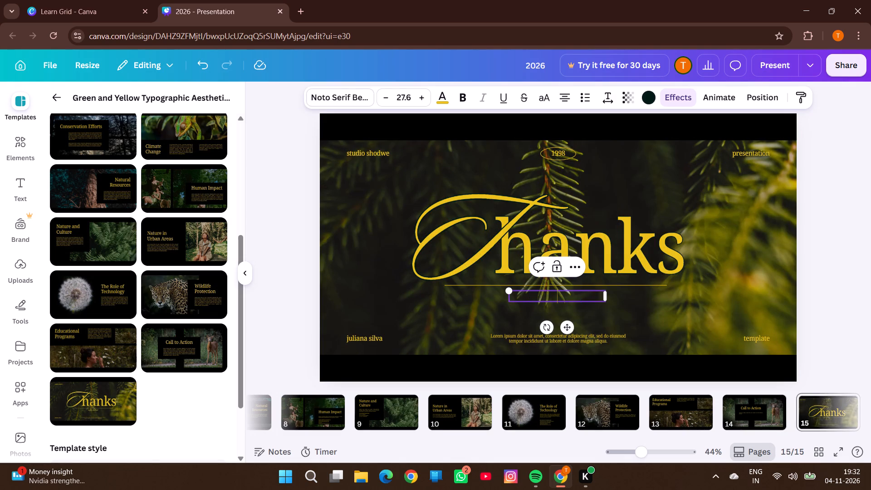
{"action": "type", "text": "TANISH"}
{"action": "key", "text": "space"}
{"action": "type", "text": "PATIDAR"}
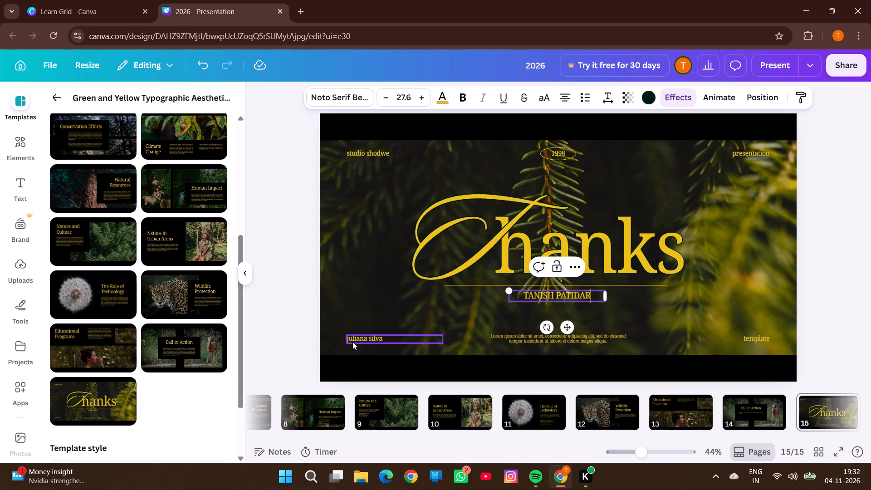
Replace the placeholder name in the Thanks page's lower-left corner with "PATIDAR DOCUMENTARY".
{"action": "double_click", "coordinate": [353, 341]}
{"action": "key", "text": "BackSpace"}
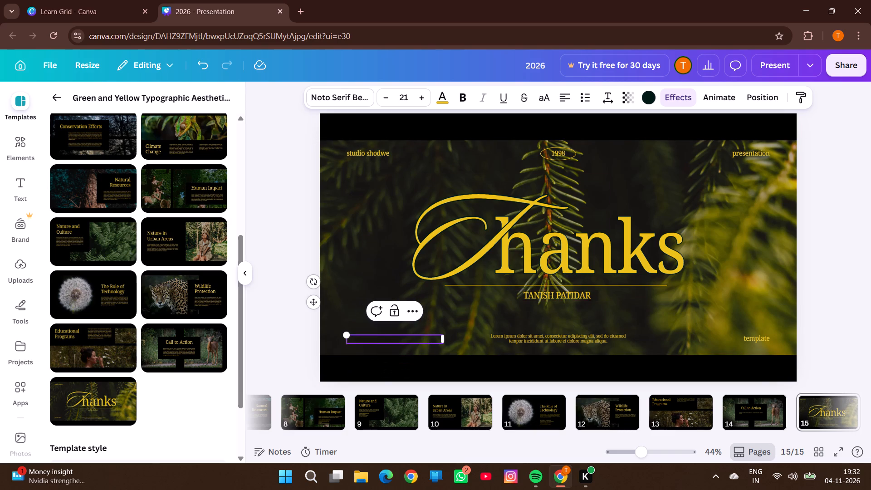
{"action": "type", "text": "PATIDARC"}
{"action": "key", "text": "space"}
{"action": "key", "text": "BackSpace"}
{"action": "key", "text": "space"}
{"action": "key", "text": "BackSpace"}
{"action": "key", "text": "BackSpace"}
{"action": "key", "text": "space"}
{"action": "type", "text": "DOCUMENTARY"}
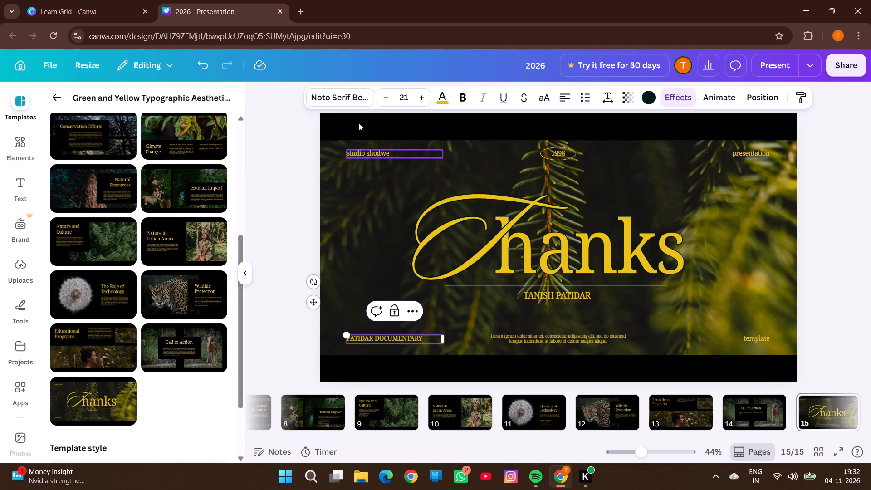
Replace the "studio shodwe" text in the Thanks page's upper-left corner with "PATIDAR WORKBBOK".
{"action": "double_click", "coordinate": [365, 153]}
{"action": "key", "text": "BackSpace"}
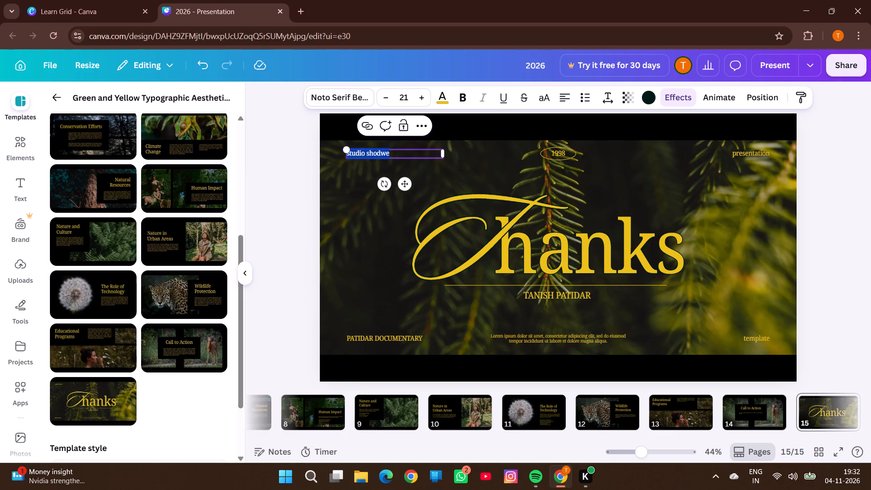
{"action": "type", "text": "PATIDAR"}
{"action": "key", "text": "space"}
{"action": "type", "text": "WORKBBOK"}
{"action": "key", "text": "space"}
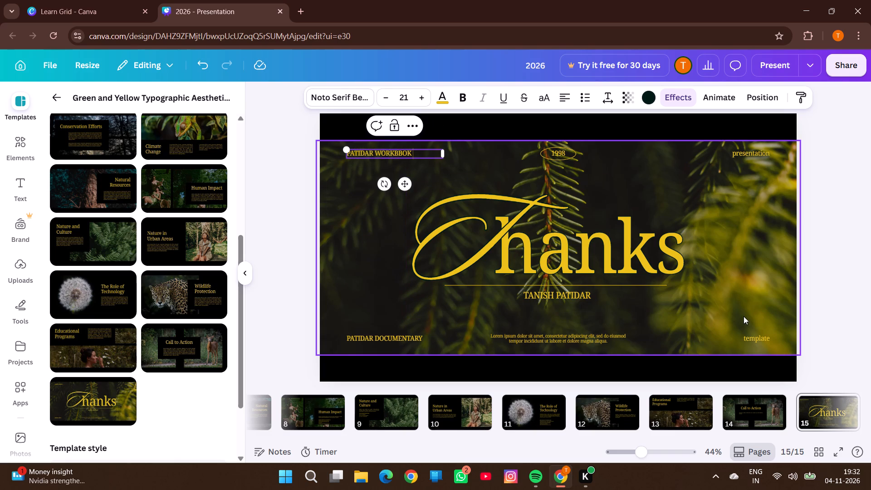
Replace the "template" text in the Thanks page's lower-right corner with "THANKS A LOT".
{"action": "double_click", "coordinate": [751, 337]}
{"action": "key", "text": "BackSpace"}
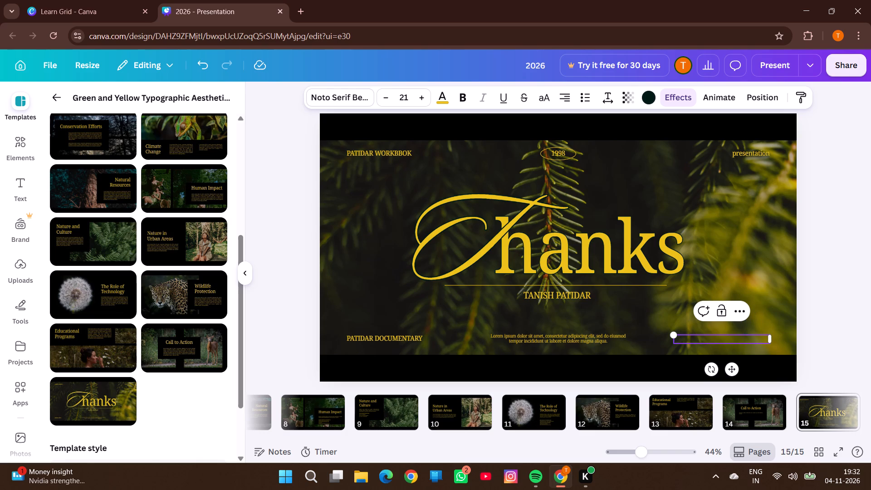
{"action": "type", "text": "THANKS A LOT"}
{"action": "key", "text": "space"}
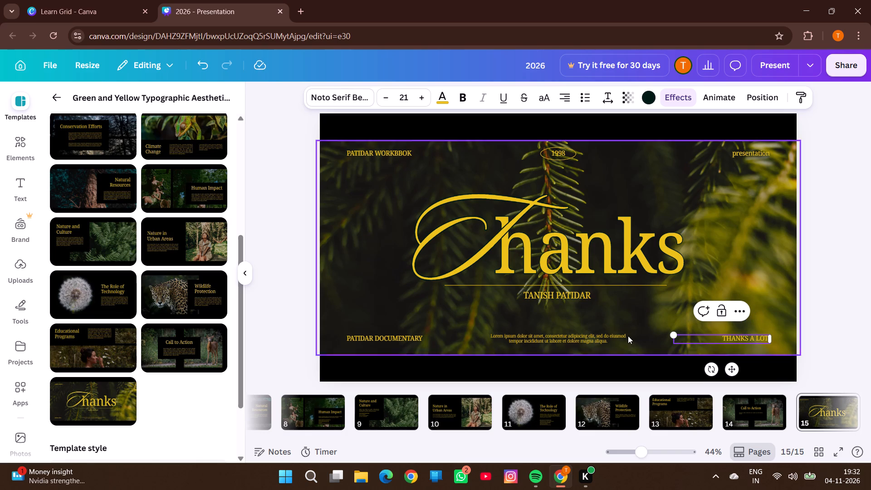
Replace the placeholder sentence at the bottom centre of the Thanks page with "A HAPPY ENDING GOD BLESS YOU ALL".
{"action": "double_click", "coordinate": [618, 336]}
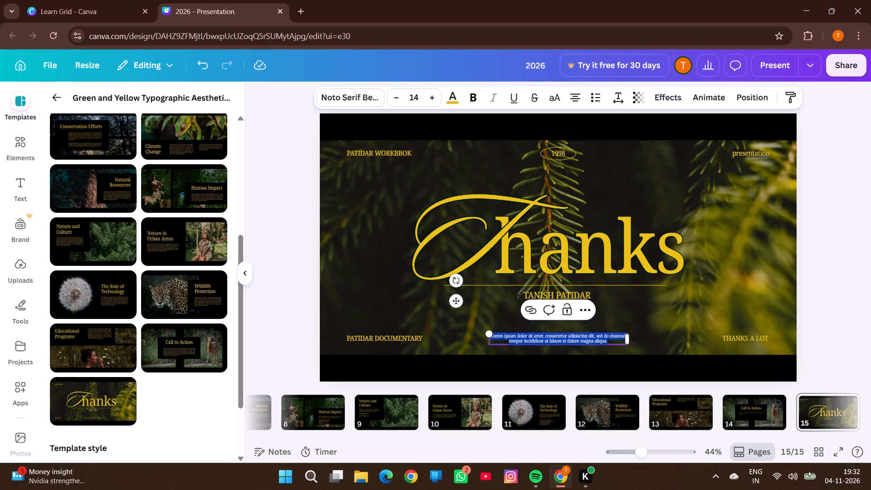
{"action": "key", "text": "BackSpace"}
{"action": "type", "text": "A HAPPY ENDING"}
{"action": "key", "text": "space"}
{"action": "type", "text": "GOD BLESS YOU ALL"}
{"action": "key", "text": "space"}
Remove the "template" text from the lower-right corner of the Nature cover page and leave the text box.
{"action": "scroll", "coordinate": [753, 411], "scroll_direction": "left", "scroll_amount": 8}
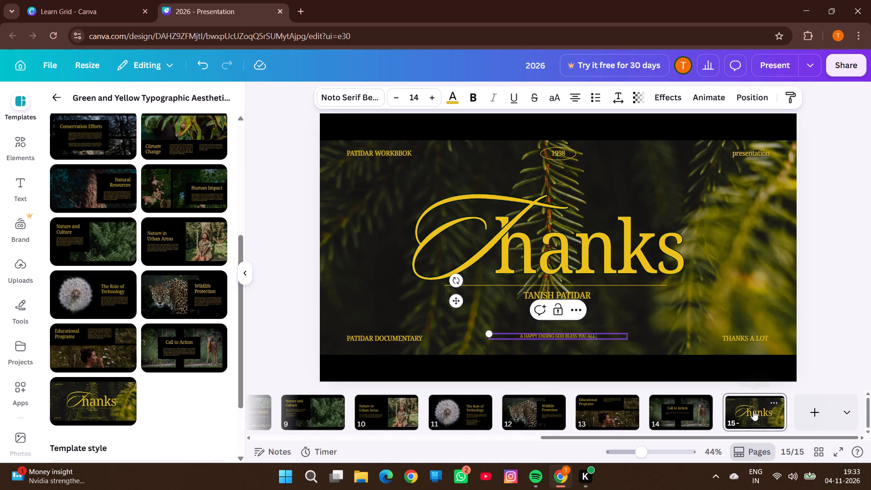
{"action": "scroll", "coordinate": [375, 419], "scroll_direction": "right", "scroll_amount": 6}
{"action": "scroll", "coordinate": [303, 414], "scroll_direction": "right", "scroll_amount": 3}
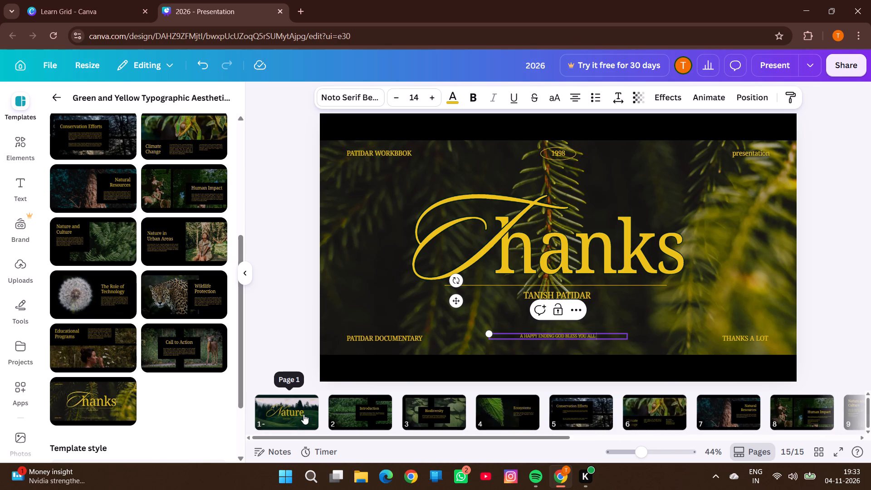
{"action": "left_click", "coordinate": [291, 415]}
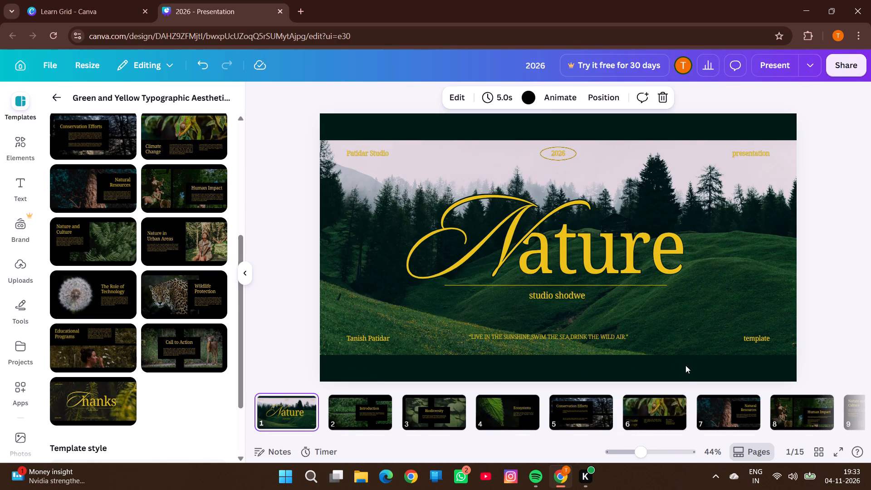
{"action": "double_click", "coordinate": [757, 342]}
{"action": "left_click", "coordinate": [757, 342]}
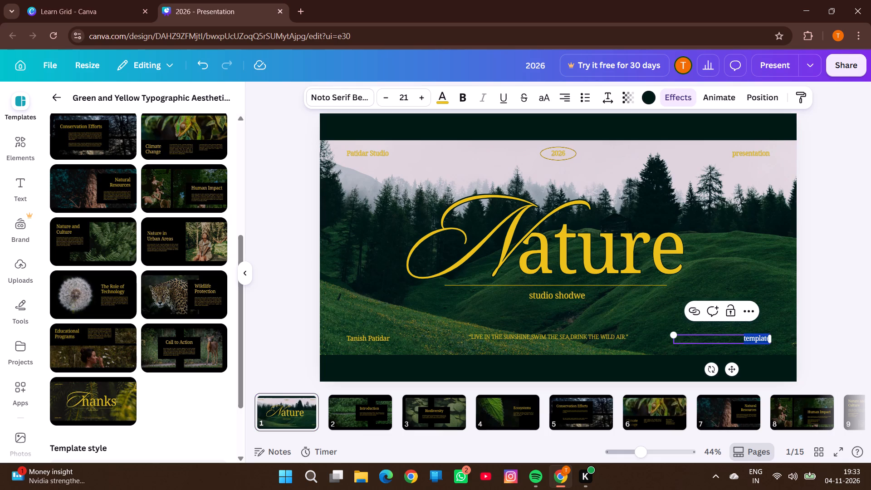
{"action": "key", "text": "BackSpace"}
{"action": "key", "text": "BackSpace"}
{"action": "key", "text": "BackSpace"}
{"action": "key", "text": "BackSpace"}
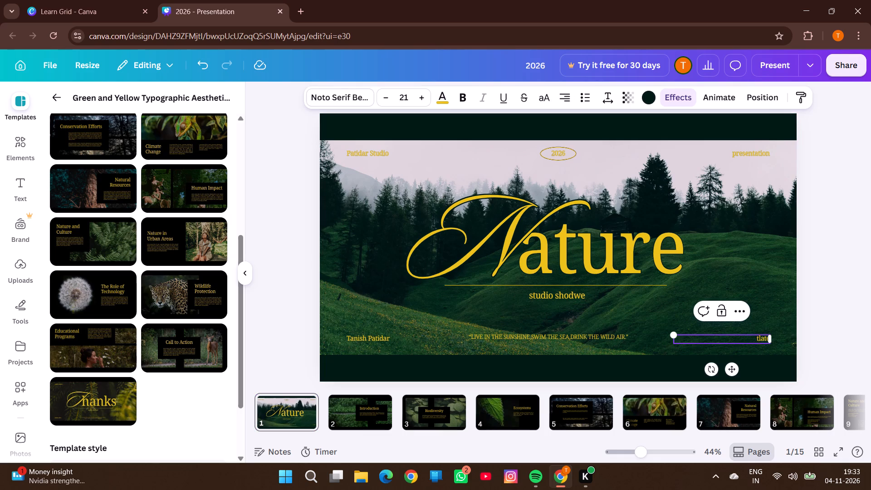
{"action": "key", "text": "BackSpace"}
{"action": "key", "text": "BackSpace"}
{"action": "key", "text": "BackSpace"}
{"action": "key", "text": "BackSpace"}
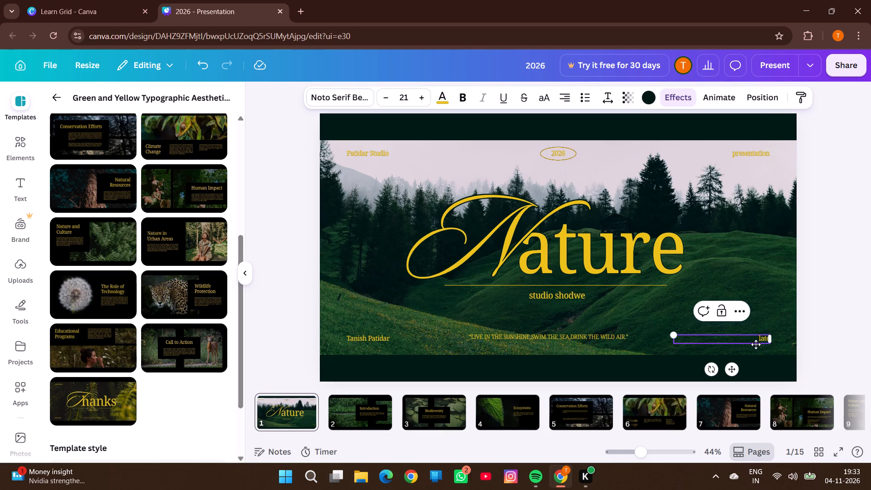
{"action": "triple_click", "coordinate": [756, 339]}
{"action": "key", "text": "BackSpace"}
{"action": "left_click", "coordinate": [668, 310]}
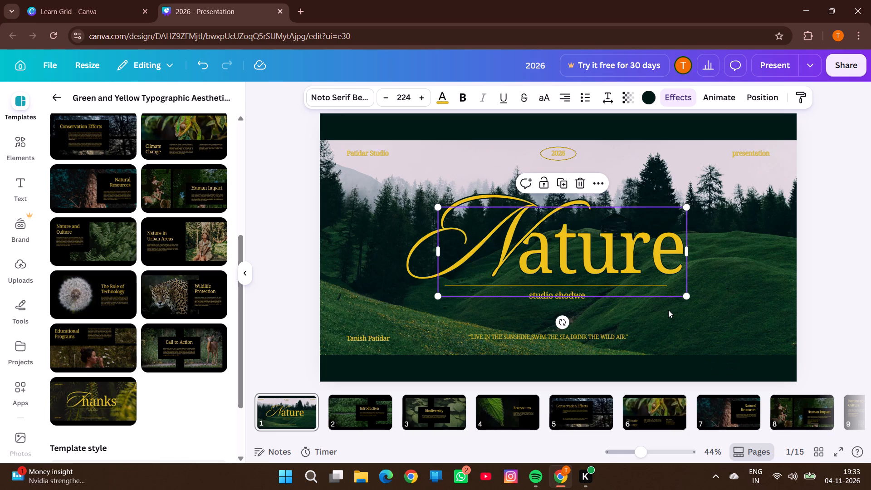
{"action": "left_click", "coordinate": [755, 230]}
Clear the "presentation" text in the upper-right corner of the Nature cover page.
{"action": "double_click", "coordinate": [746, 153]}
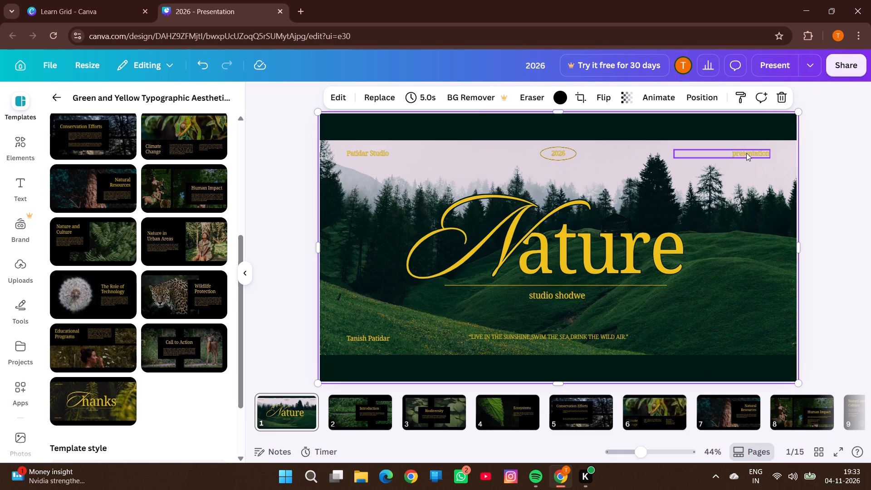
{"action": "key", "text": "BackSpace"}
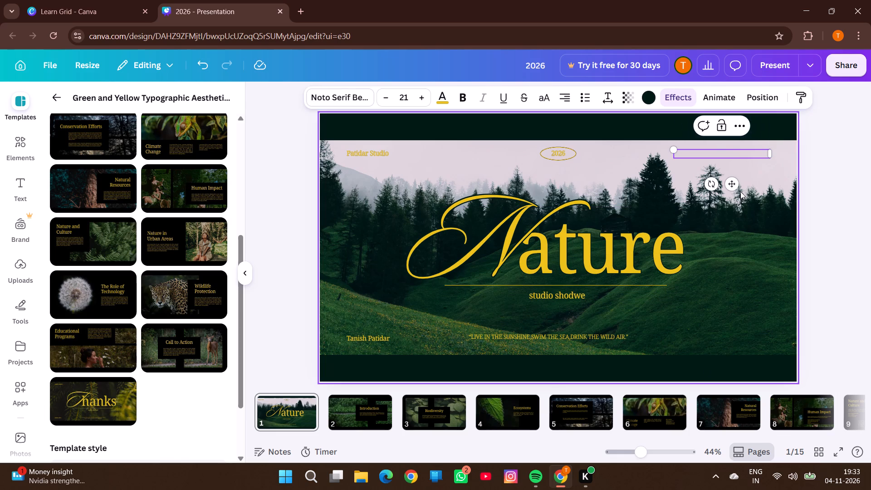
Leave the cover's emptied text box and review the presentation's pages in order, from the Nature cover through to the Thanks page.
{"action": "left_click", "coordinate": [740, 191]}
{"action": "left_click", "coordinate": [746, 340]}
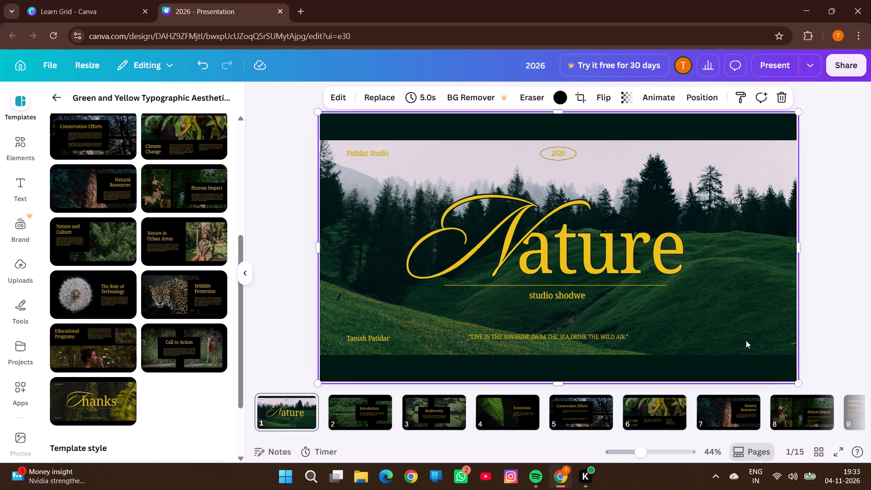
{"action": "left_click", "coordinate": [355, 416]}
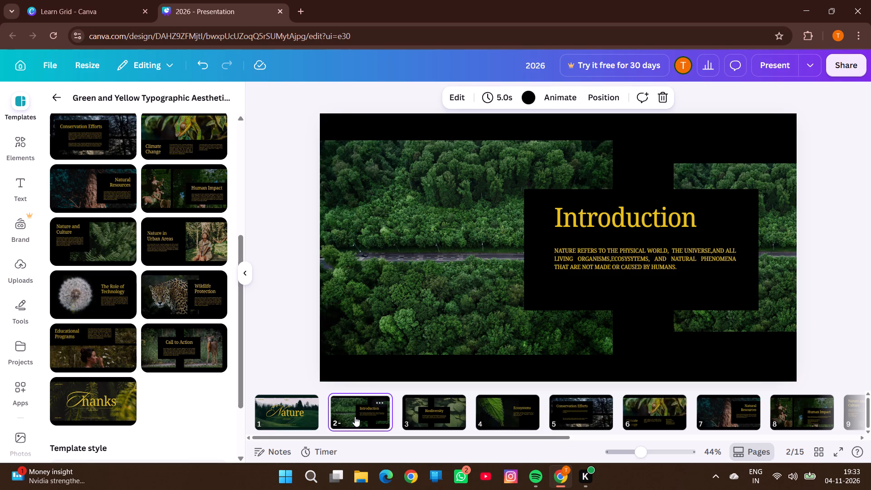
{"action": "left_click", "coordinate": [426, 415]}
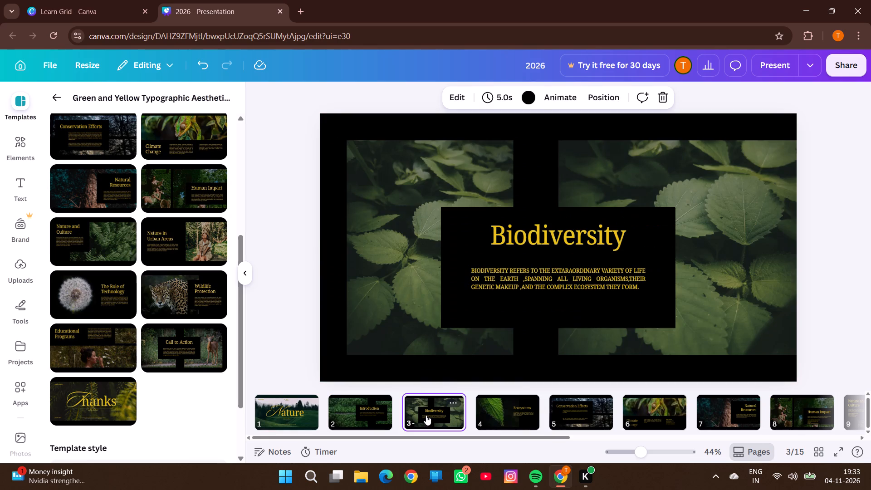
{"action": "left_click", "coordinate": [513, 414]}
{"action": "left_click", "coordinate": [587, 415]}
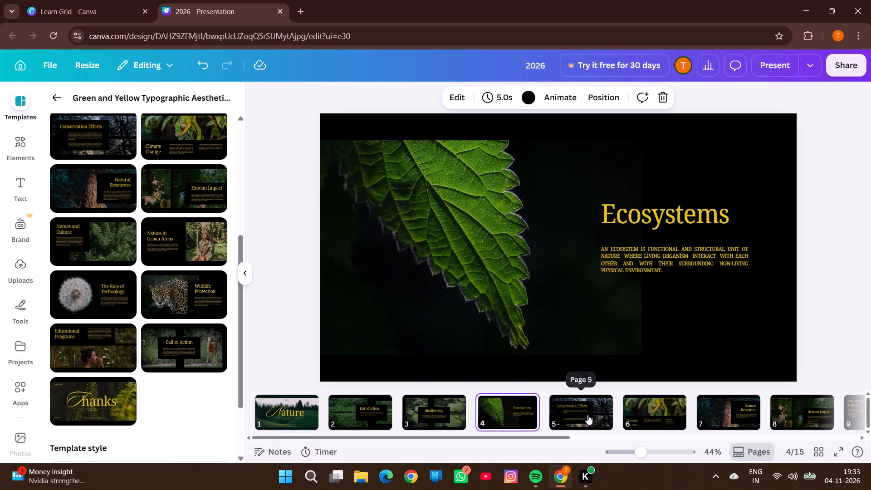
{"action": "left_click", "coordinate": [653, 420]}
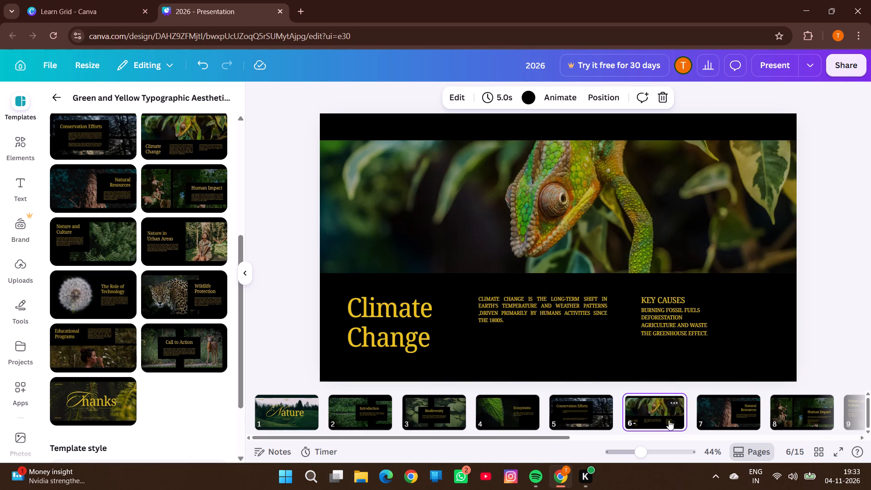
{"action": "left_click", "coordinate": [705, 420]}
{"action": "scroll", "coordinate": [705, 420], "scroll_direction": "left", "scroll_amount": 2}
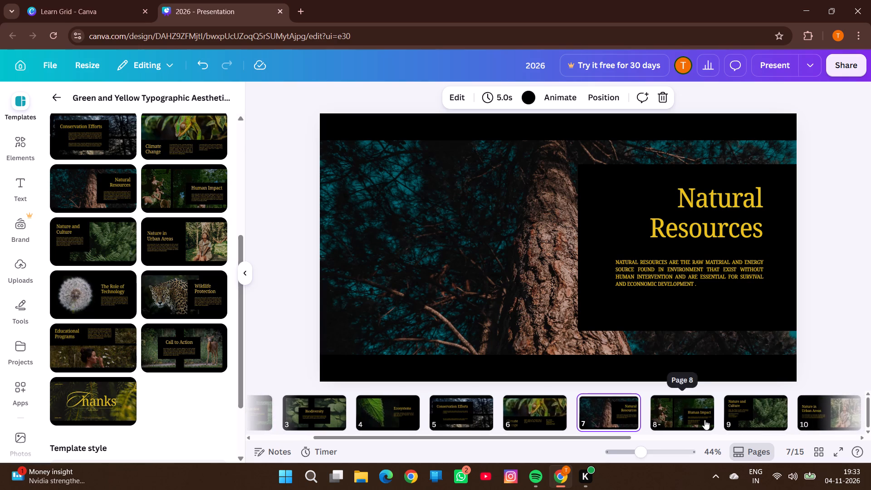
{"action": "left_click", "coordinate": [705, 420]}
{"action": "left_click", "coordinate": [740, 409]}
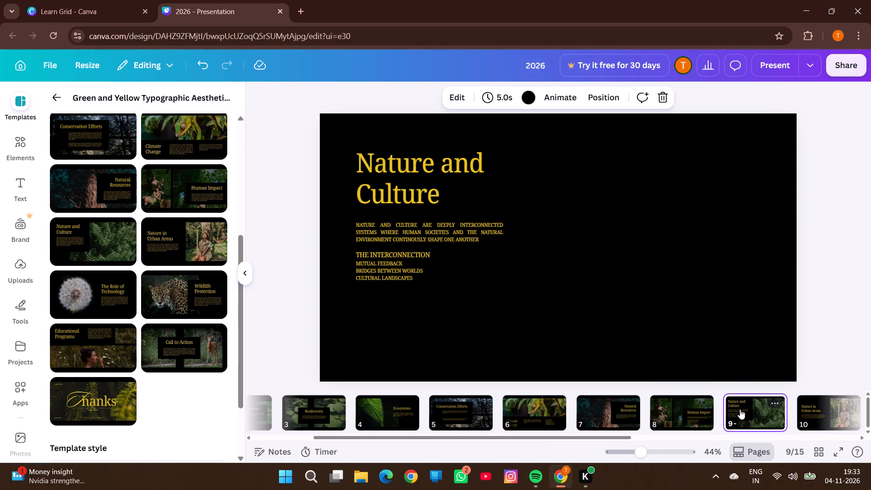
{"action": "scroll", "coordinate": [740, 409], "scroll_direction": "left", "scroll_amount": 2}
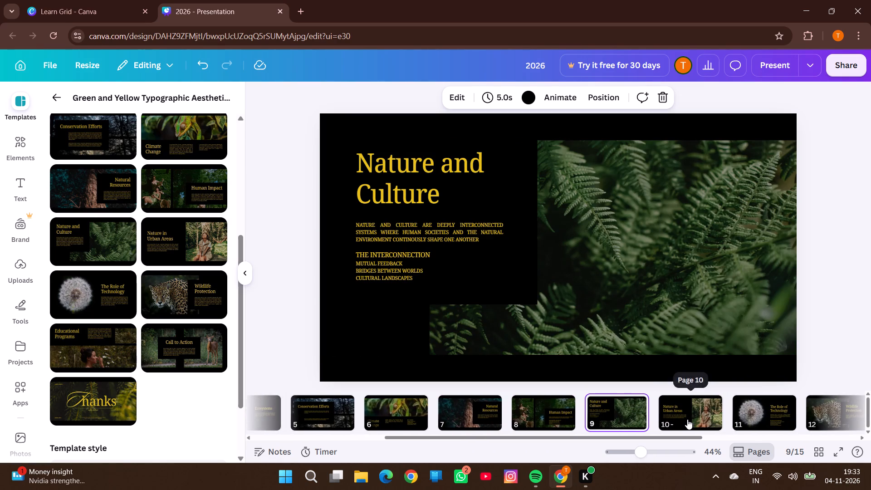
{"action": "left_click", "coordinate": [687, 419]}
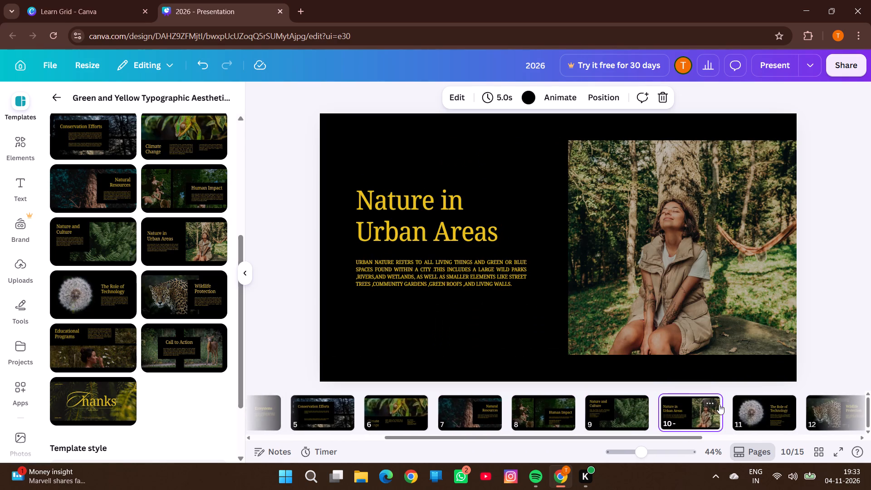
{"action": "left_click", "coordinate": [752, 404]}
{"action": "scroll", "coordinate": [752, 404], "scroll_direction": "left", "scroll_amount": 1}
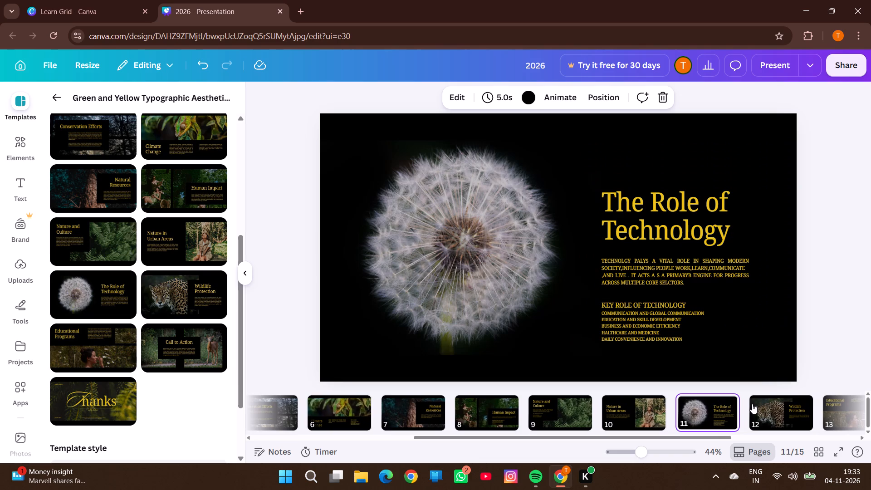
{"action": "left_click", "coordinate": [752, 404]}
{"action": "scroll", "coordinate": [752, 404], "scroll_direction": "left", "scroll_amount": 3}
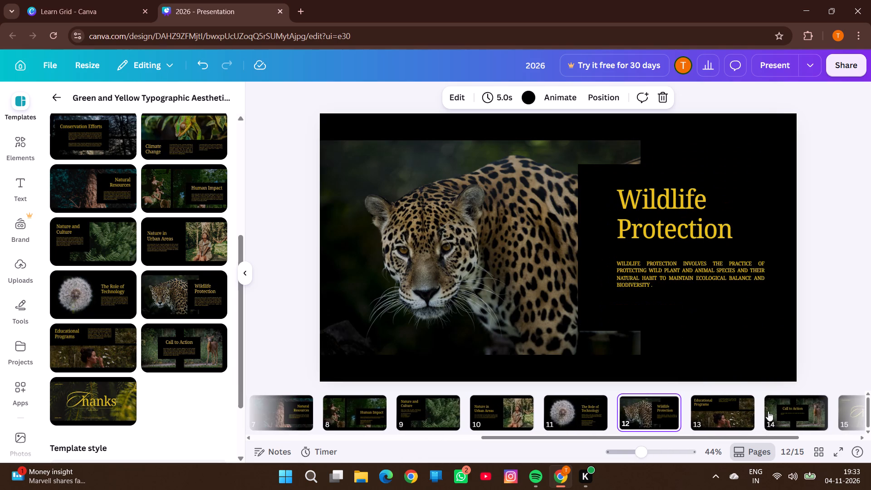
{"action": "left_click", "coordinate": [775, 413]}
{"action": "scroll", "coordinate": [775, 413], "scroll_direction": "left", "scroll_amount": 2}
{"action": "left_click", "coordinate": [775, 413]}
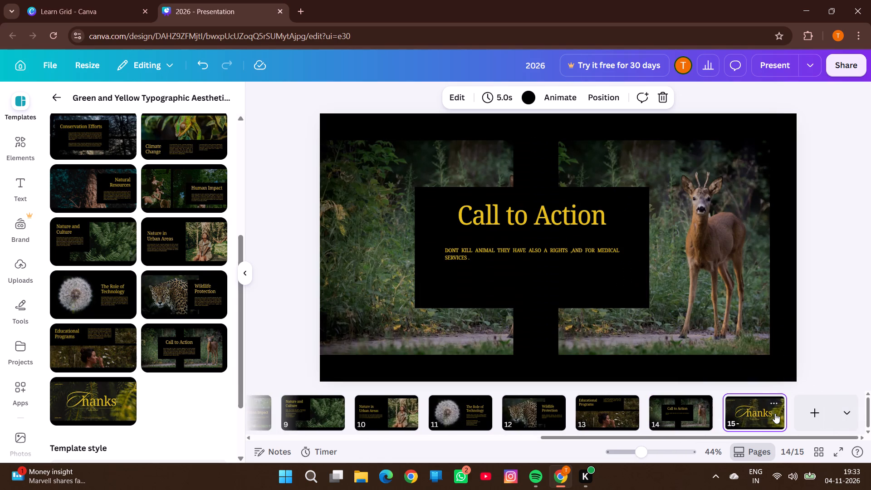
{"action": "scroll", "coordinate": [775, 413], "scroll_direction": "right", "scroll_amount": 6}
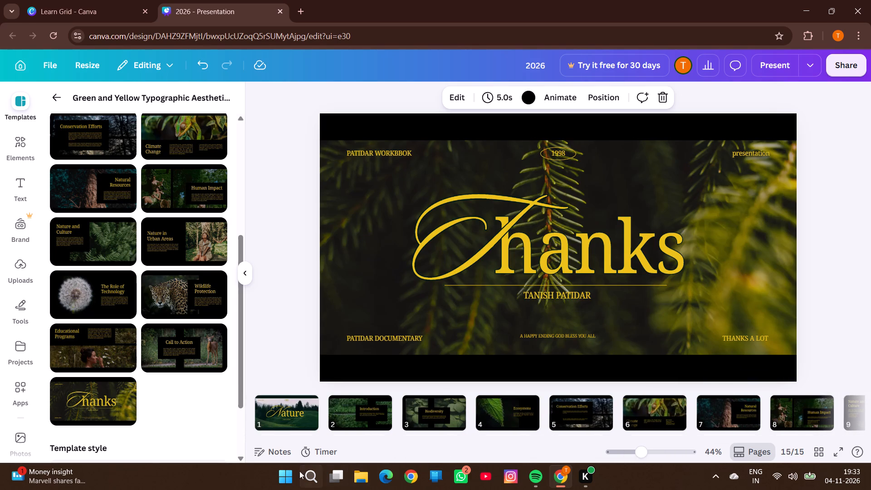
Recheck the pages from the Nature cover to Natural Resources and look over the thumbnails of the remaining pages.
{"action": "left_click", "coordinate": [295, 398]}
{"action": "left_click", "coordinate": [360, 402]}
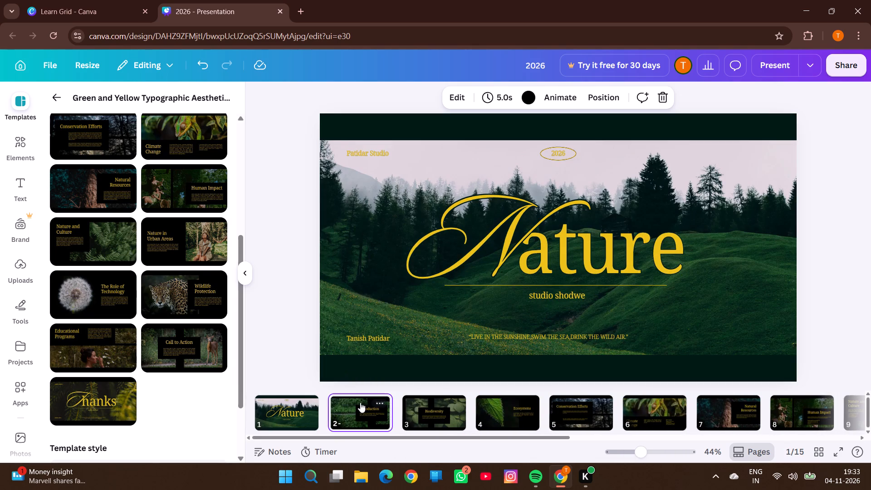
{"action": "left_click", "coordinate": [441, 407]}
{"action": "left_click", "coordinate": [530, 419]}
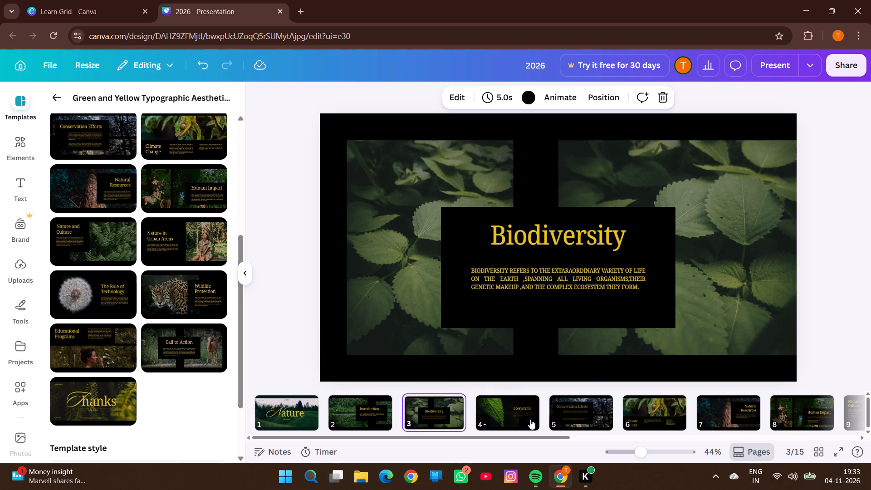
{"action": "left_click", "coordinate": [592, 418]}
{"action": "left_click", "coordinate": [665, 415]}
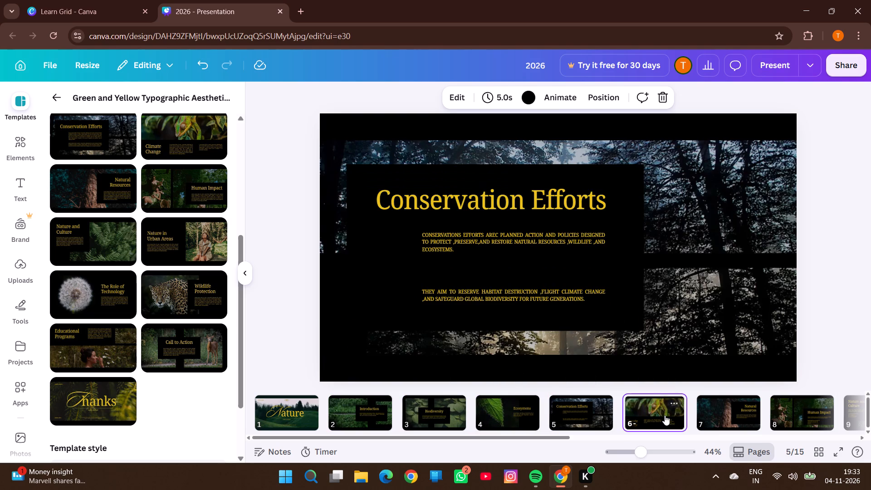
{"action": "left_click", "coordinate": [716, 417]}
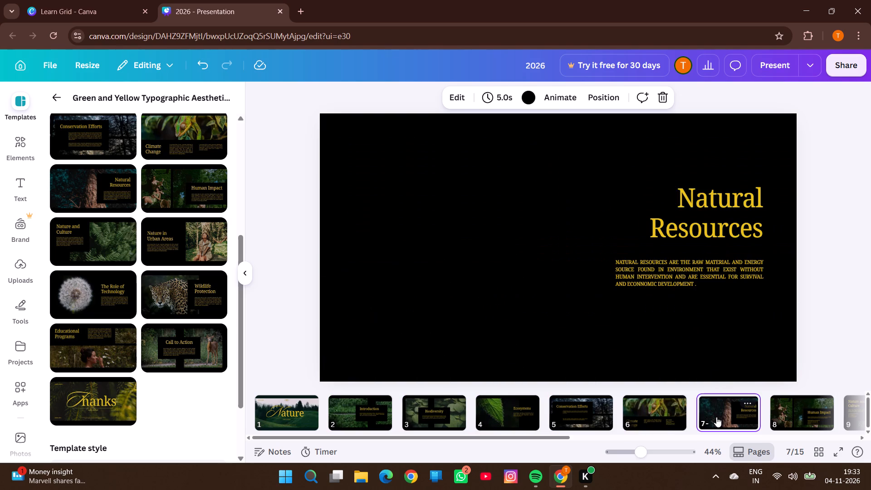
{"action": "scroll", "coordinate": [598, 270], "scroll_direction": "down", "scroll_amount": 1}
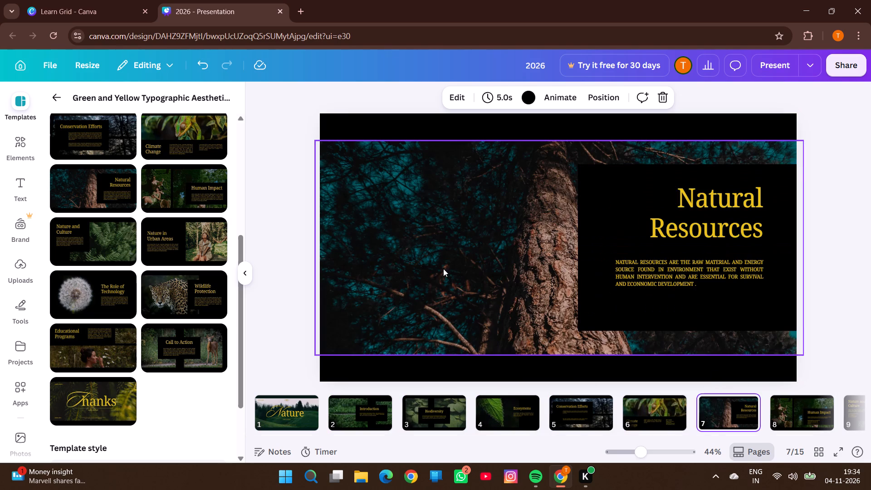
{"action": "scroll", "coordinate": [418, 413], "scroll_direction": "right", "scroll_amount": 3}
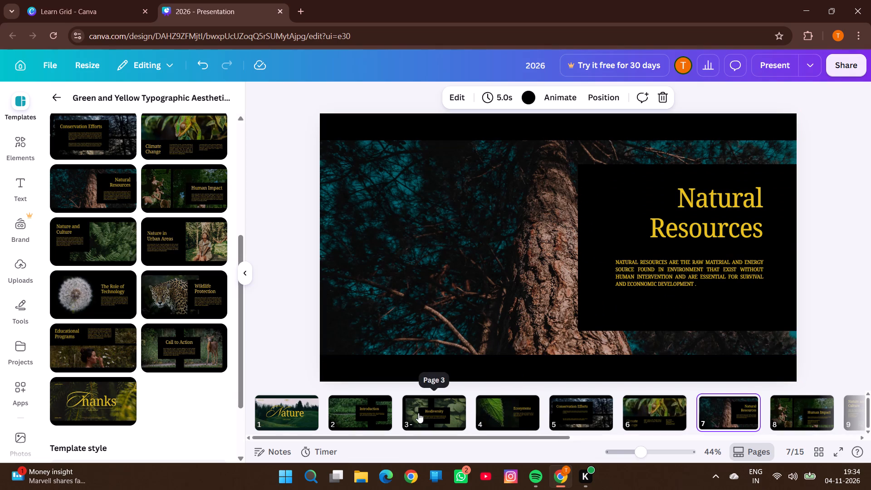
{"action": "left_click", "coordinate": [179, 424]}
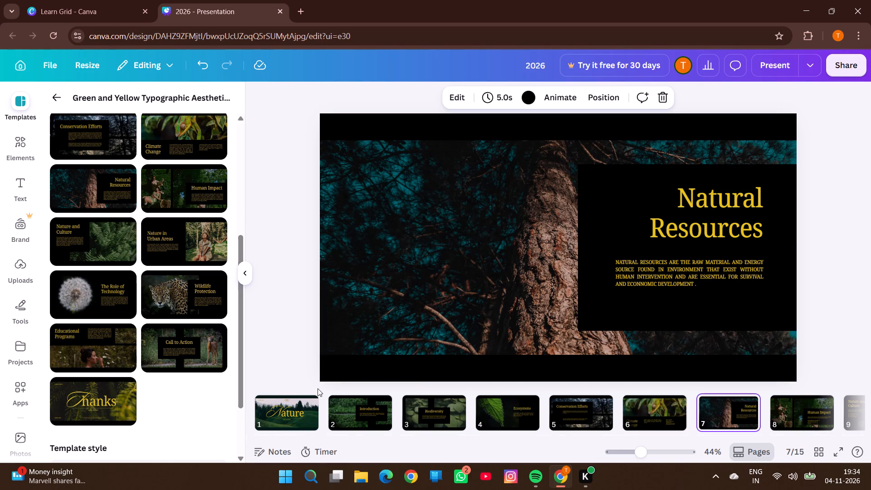
{"action": "scroll", "coordinate": [313, 425], "scroll_direction": "right", "scroll_amount": 3}
{"action": "scroll", "coordinate": [313, 425], "scroll_direction": "left", "scroll_amount": 7}
{"action": "scroll", "coordinate": [313, 425], "scroll_direction": "right", "scroll_amount": 1}
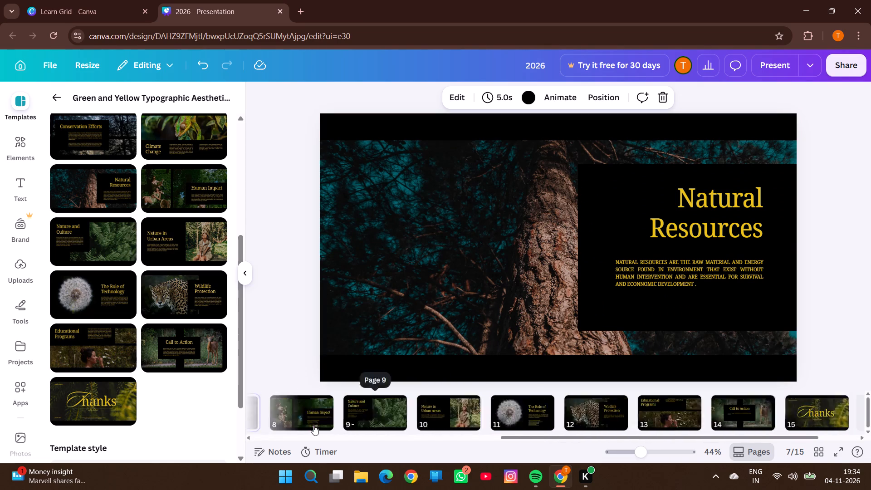
{"action": "scroll", "coordinate": [313, 425], "scroll_direction": "right", "scroll_amount": 4}
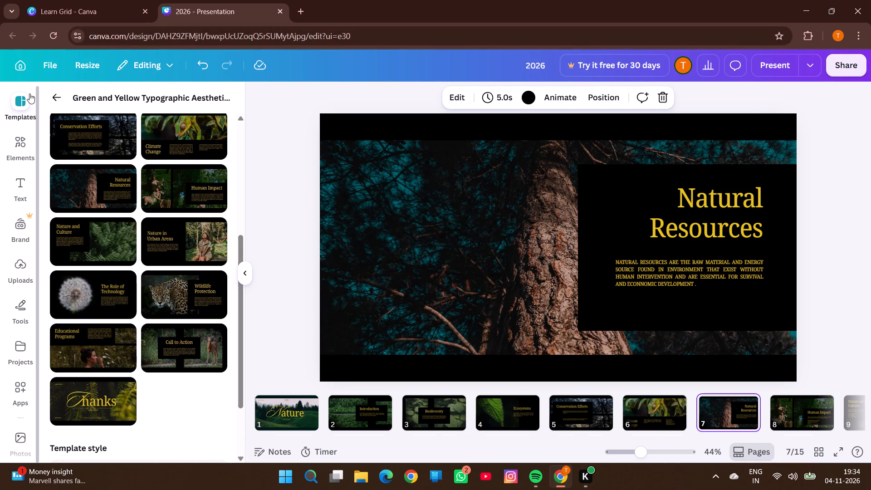
Exit the 2026 presentation to the home page and look over the recent designs.
{"action": "left_click", "coordinate": [24, 64]}
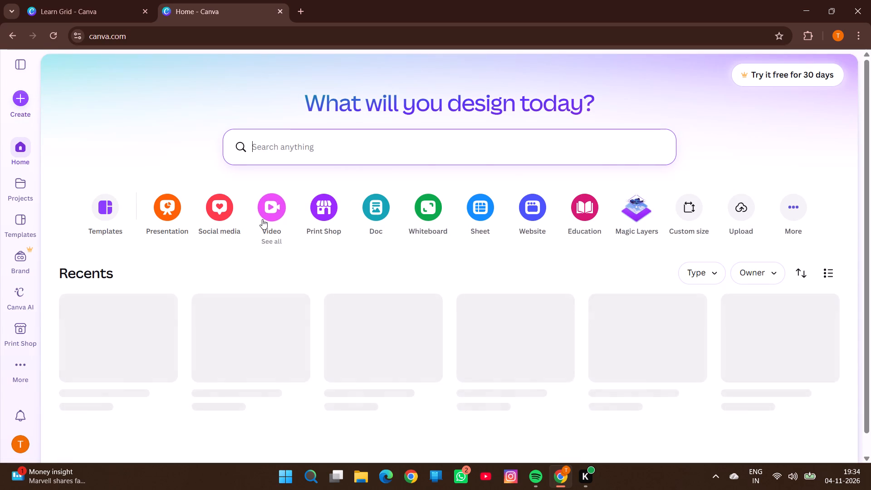
{"action": "scroll", "coordinate": [328, 285], "scroll_direction": "down", "scroll_amount": 5}
{"action": "scroll", "coordinate": [328, 285], "scroll_direction": "up", "scroll_amount": 8}
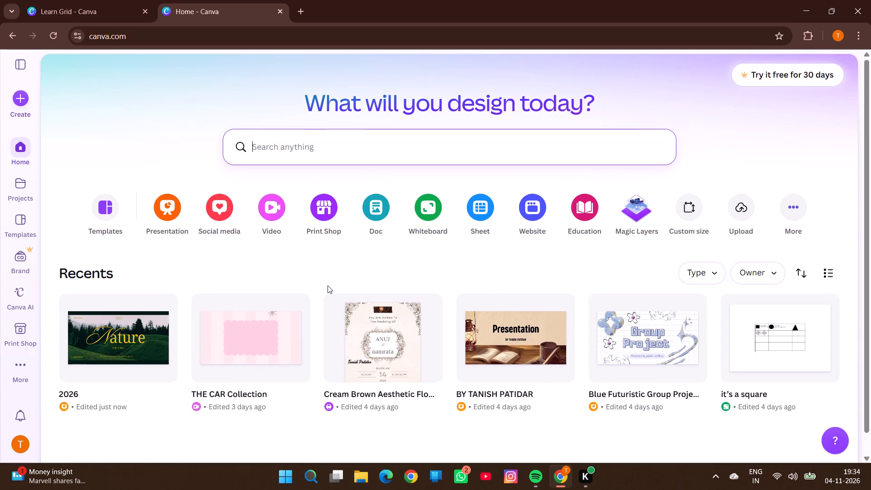